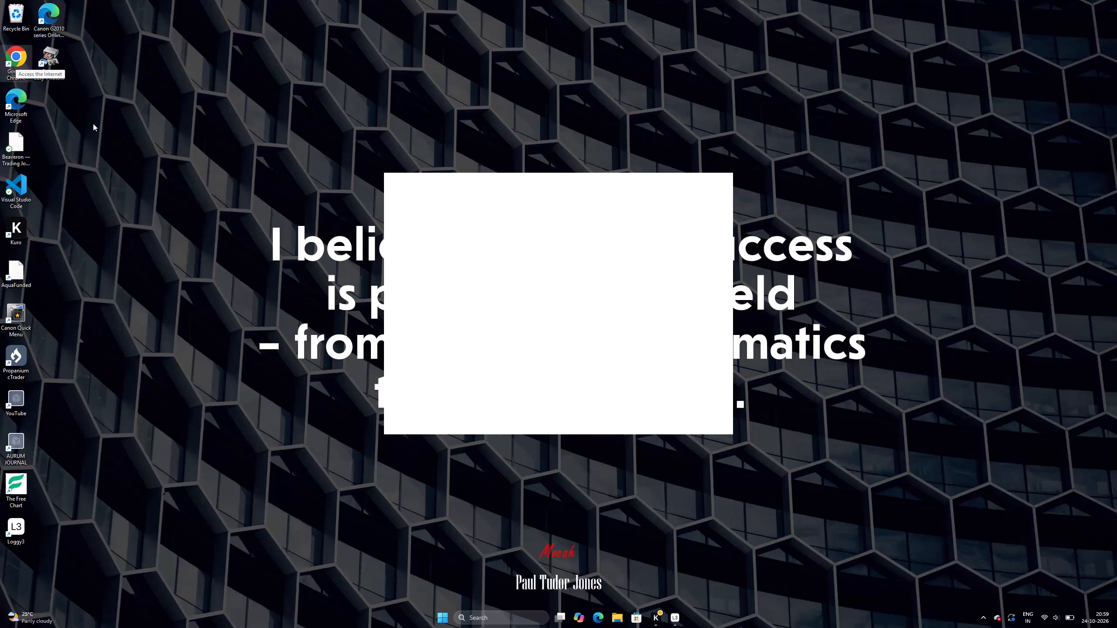
Open the HINDI PYQ 2023, 2024 and 2025 PDFs from the recent files, keeping one browser tab for each.
left_click(146, 150)
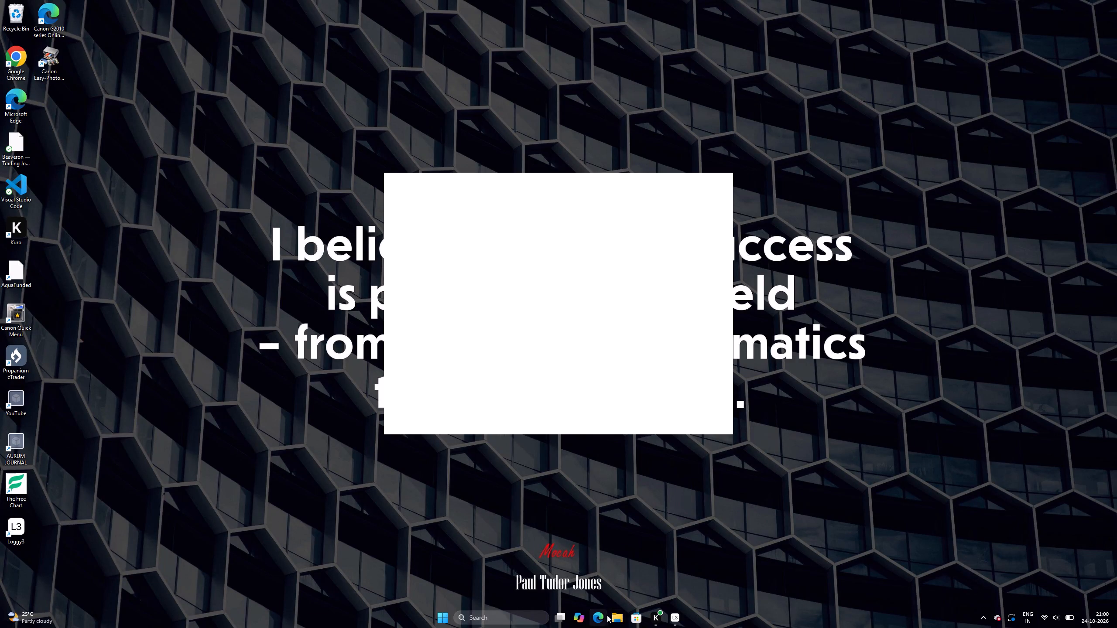
double_click(618, 617)
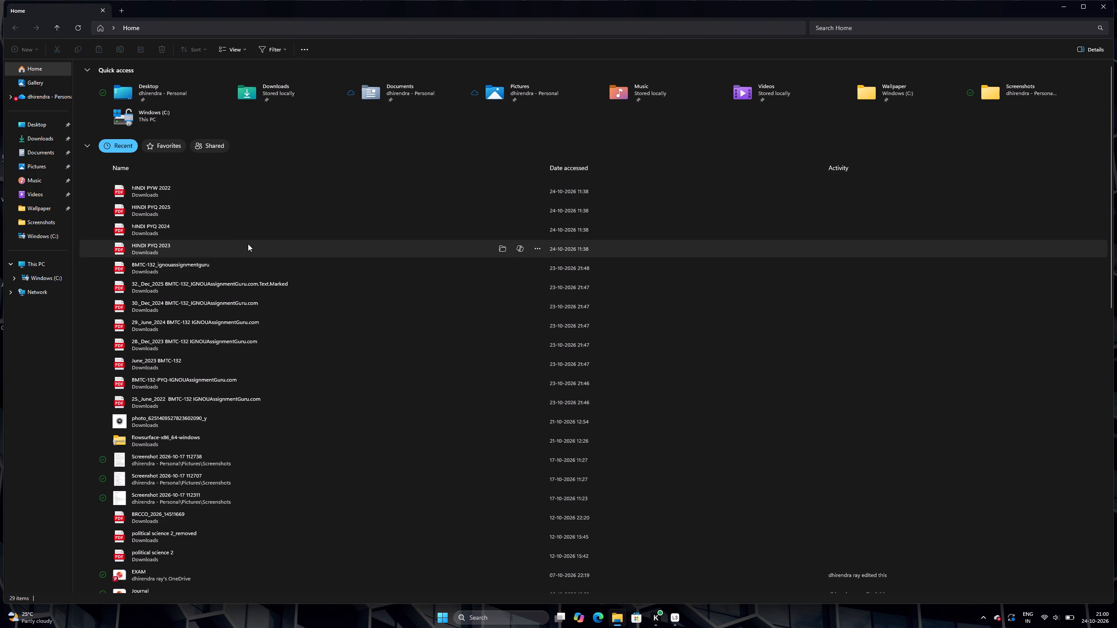
double_click(204, 247)
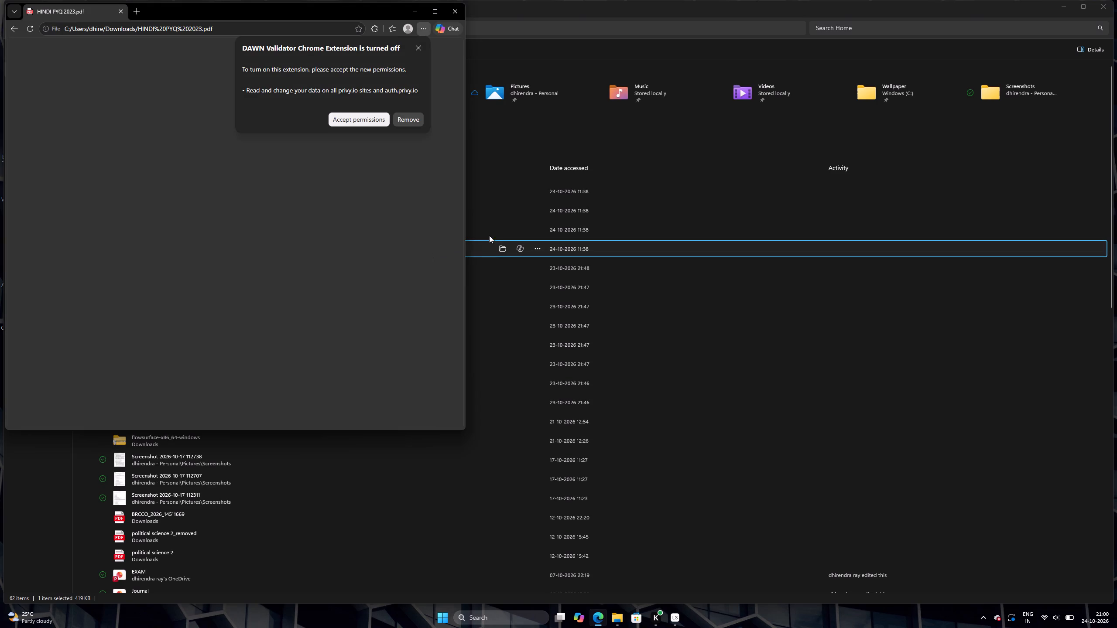
double_click(484, 226)
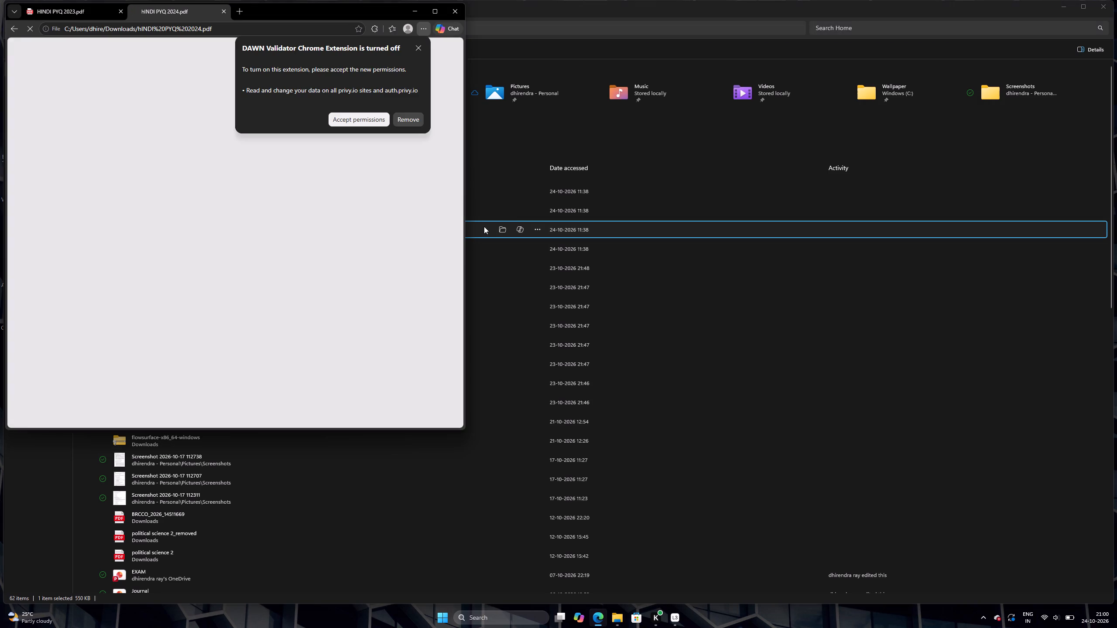
double_click(487, 209)
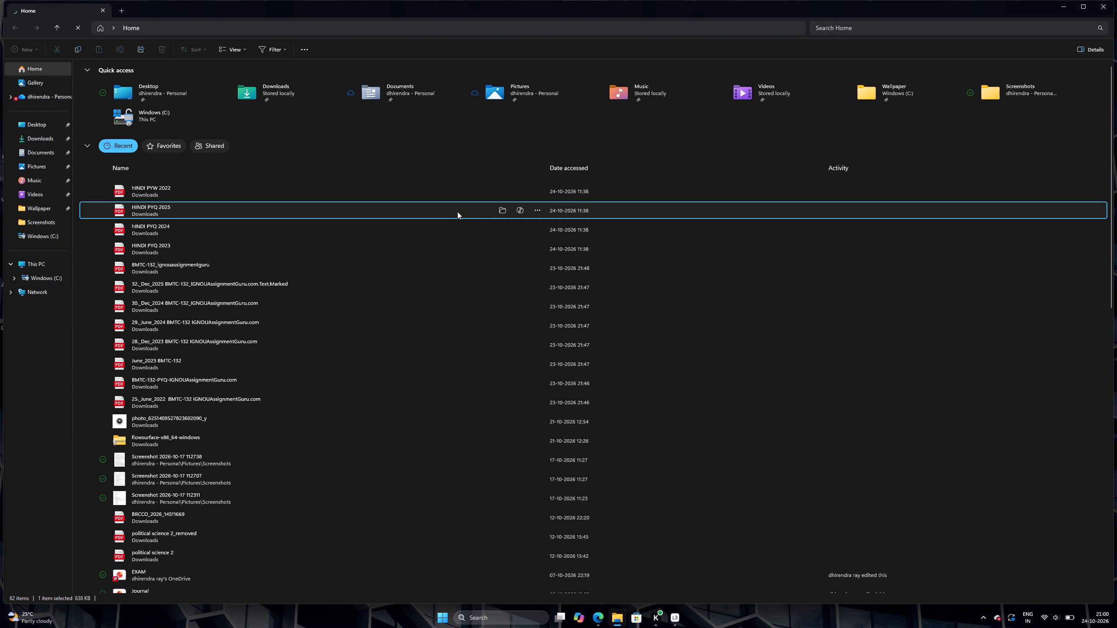
left_click(453, 210)
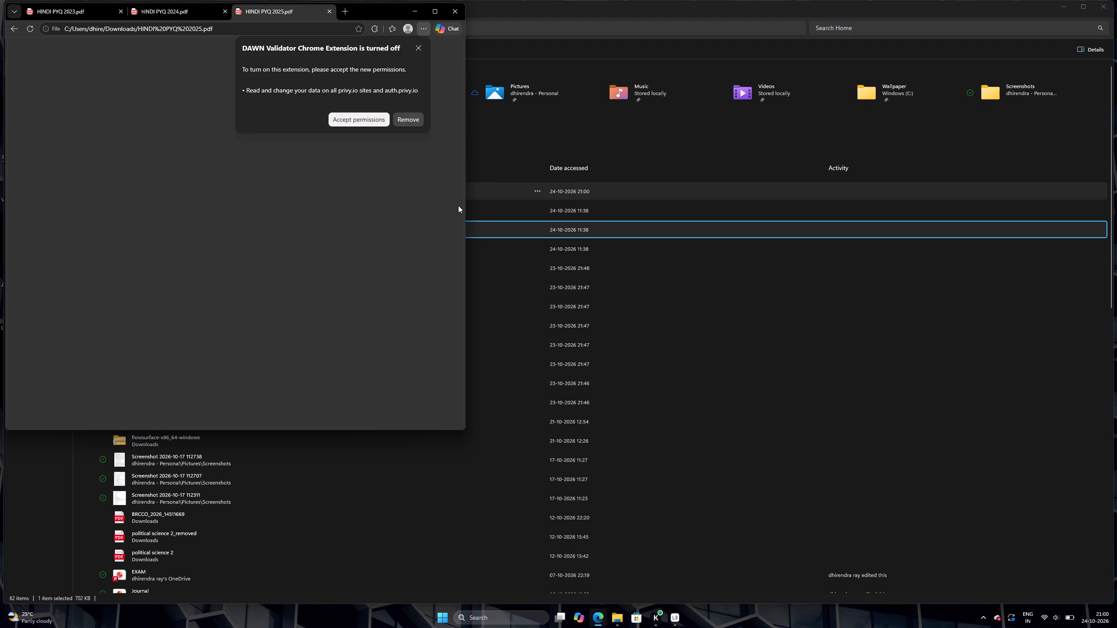
left_click(486, 179)
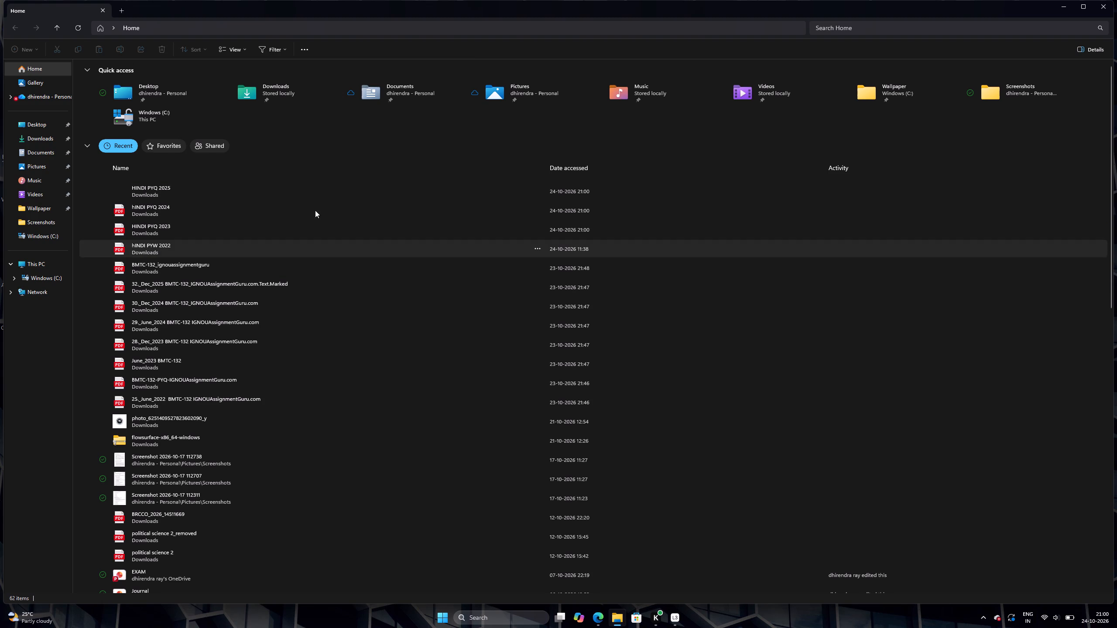
double_click(292, 182)
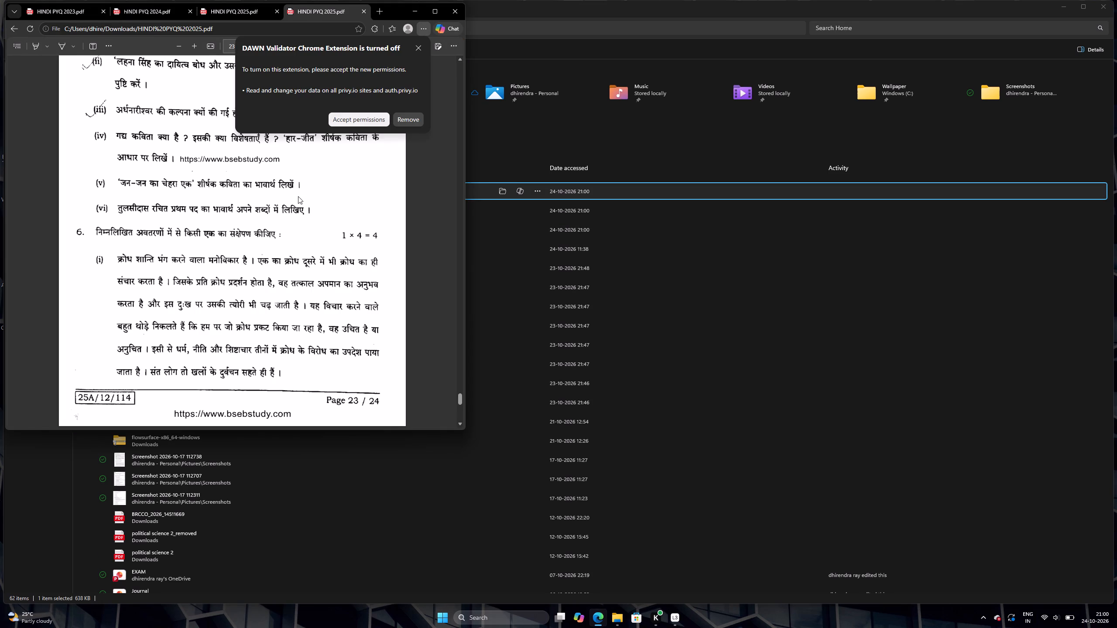
left_click(365, 10)
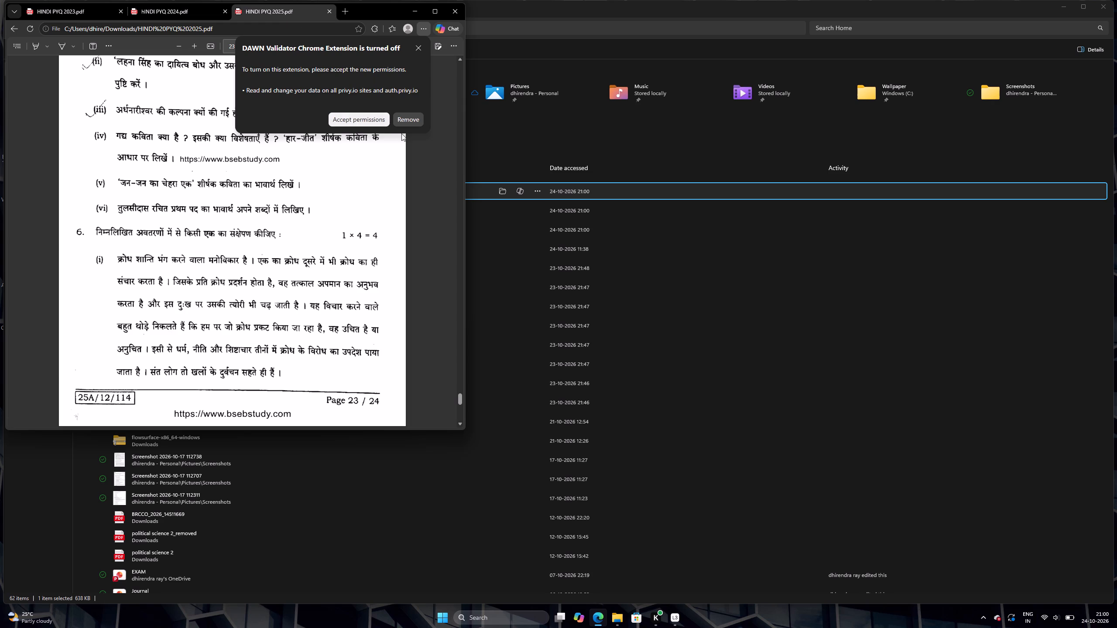
Remove the turned-off DAWN Validator Chrome Extension from the browser.
left_click(415, 118)
Open the HINDI PYW 2022 PDF from the recent files, maximize the browser window and view page 19's questions.
left_click(502, 130)
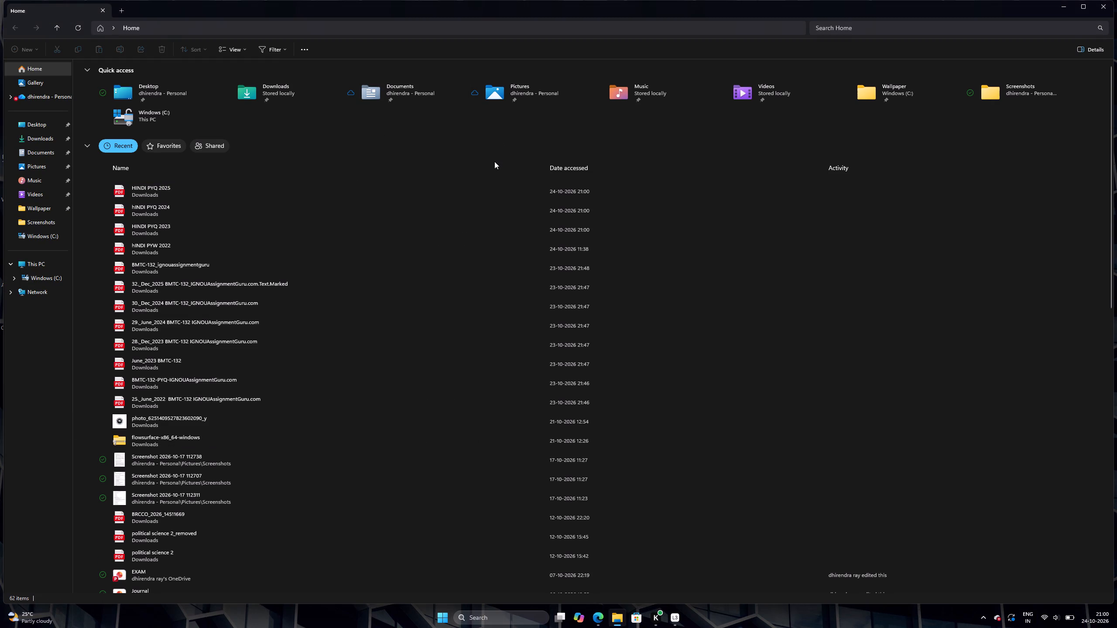
double_click(356, 244)
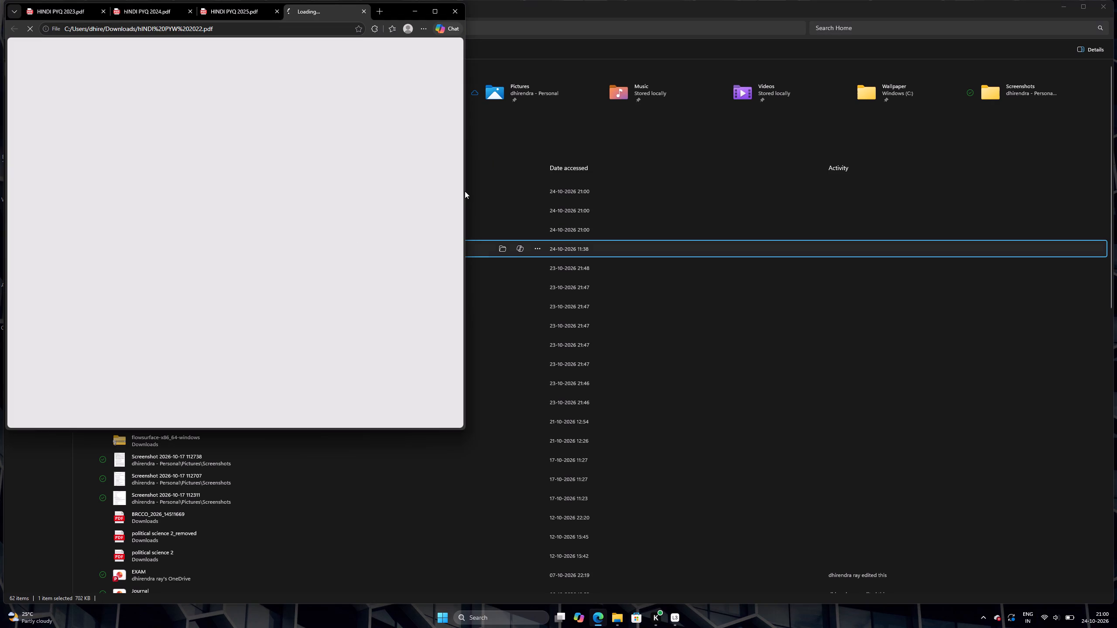
left_click(434, 11)
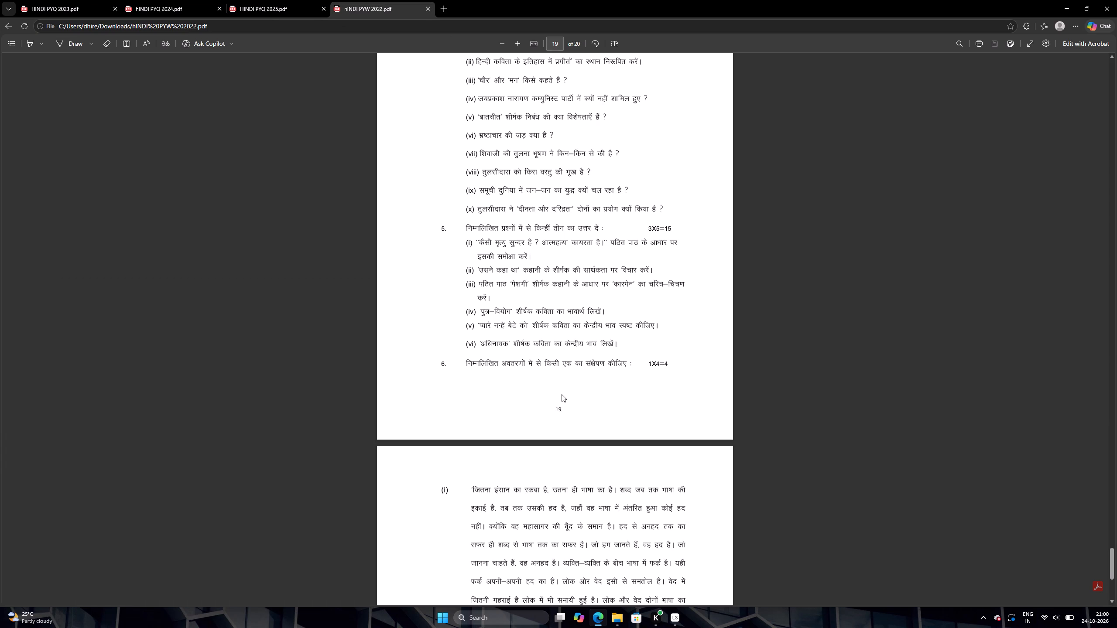
scroll(553, 405, "up", 2)
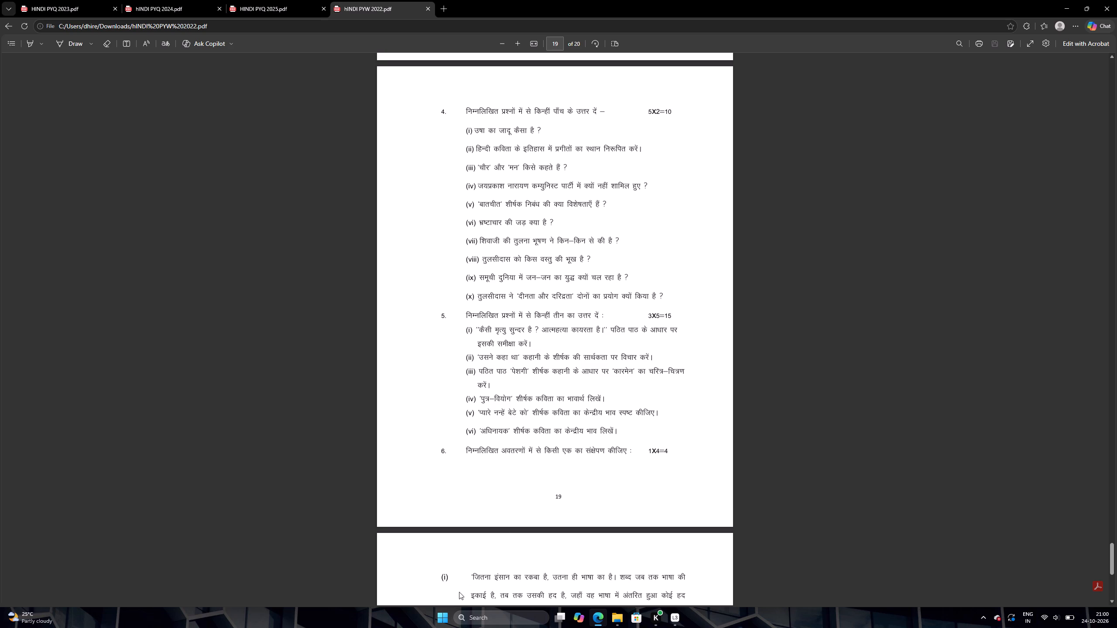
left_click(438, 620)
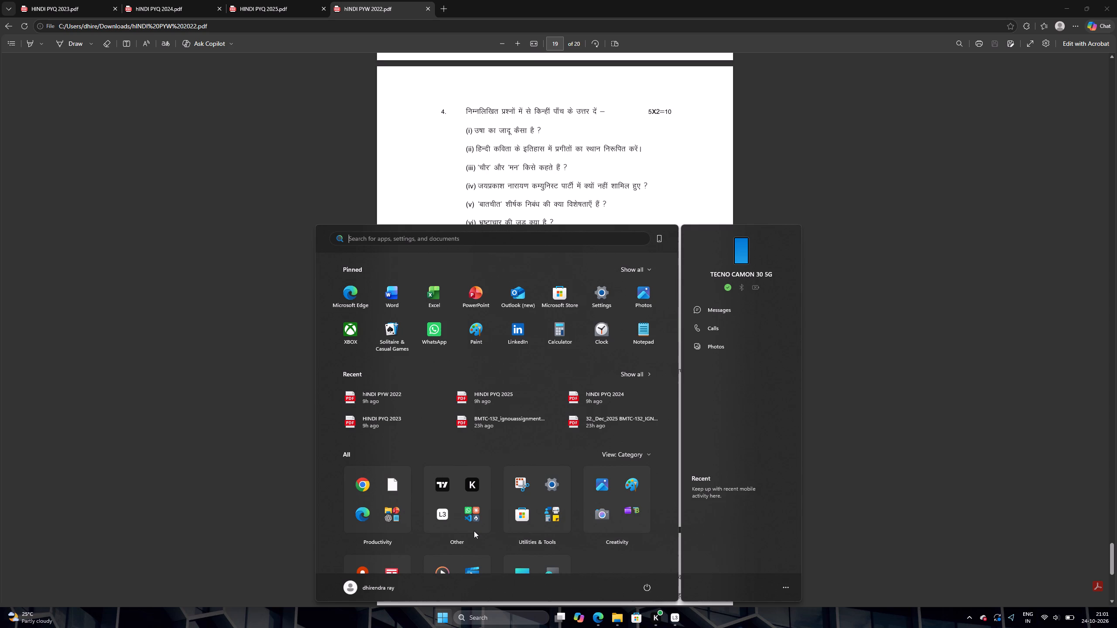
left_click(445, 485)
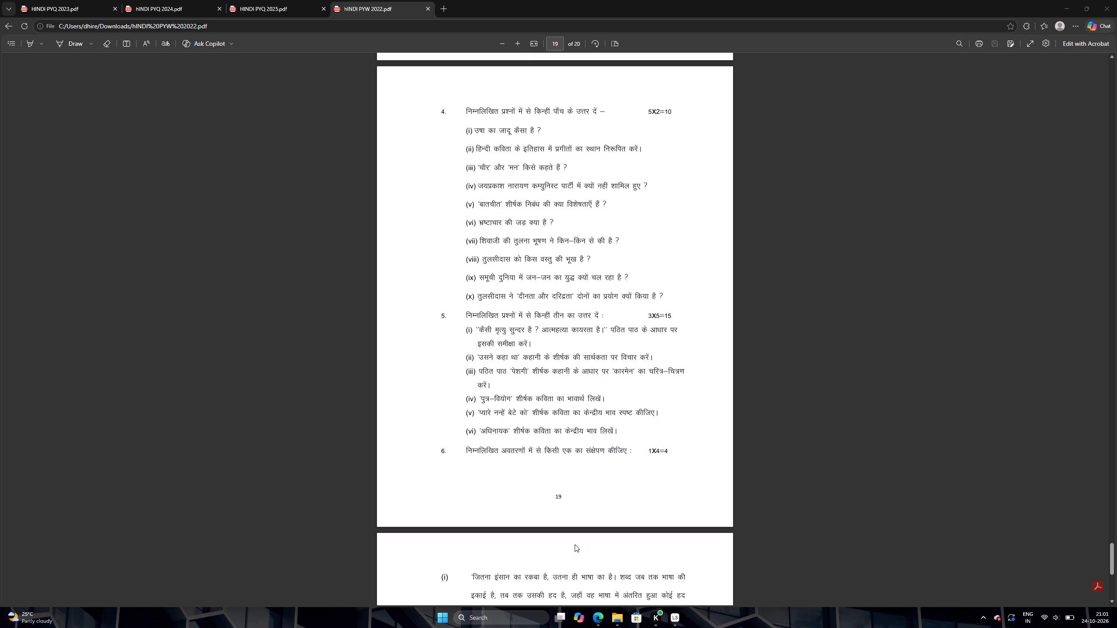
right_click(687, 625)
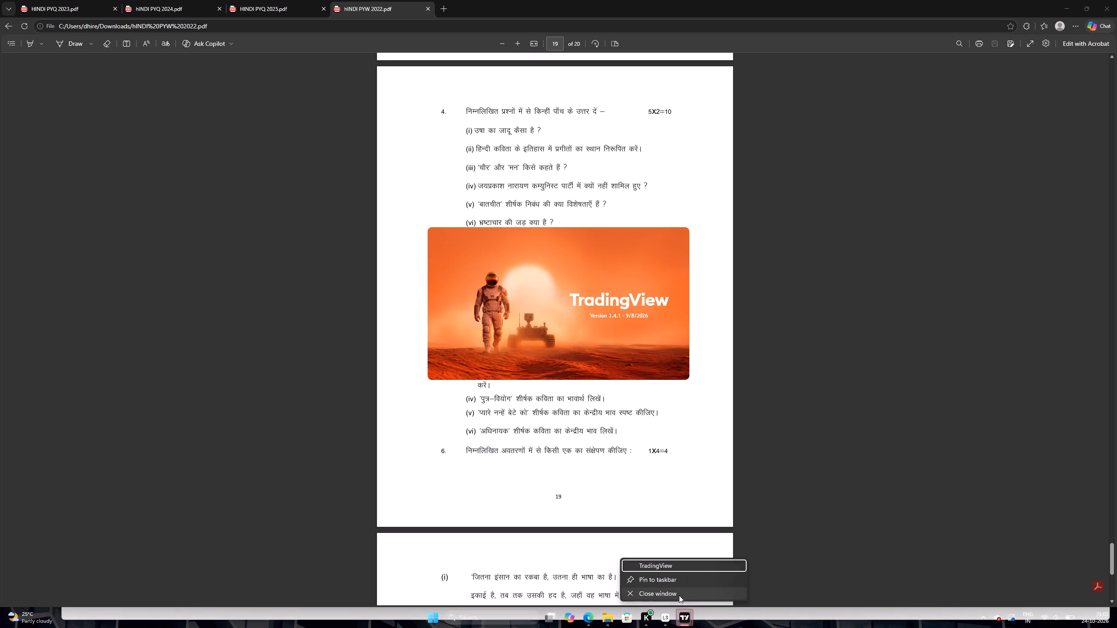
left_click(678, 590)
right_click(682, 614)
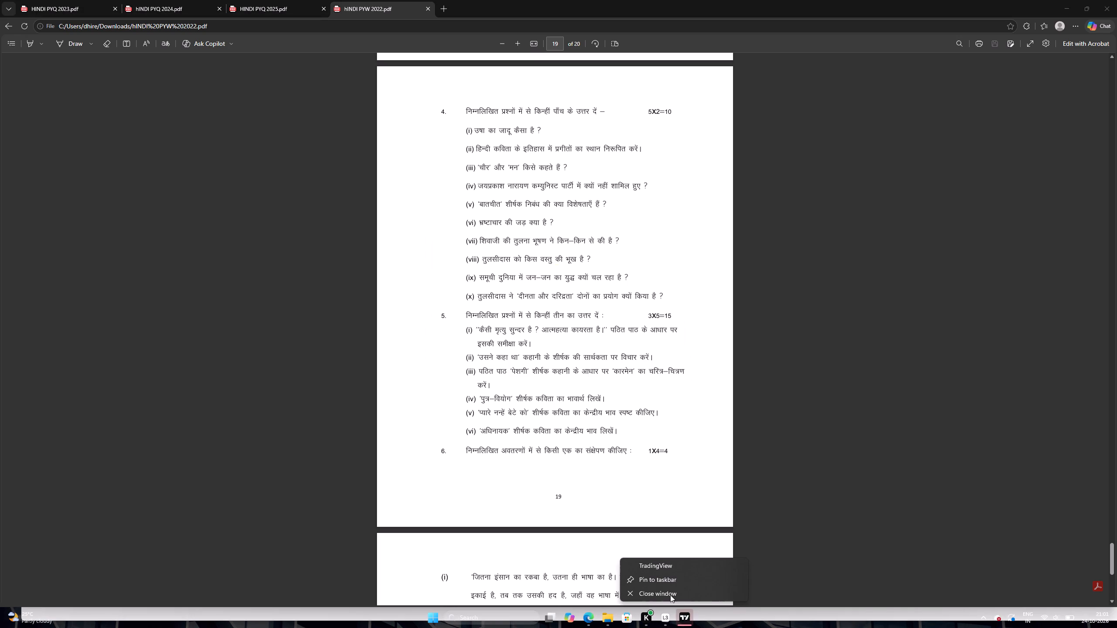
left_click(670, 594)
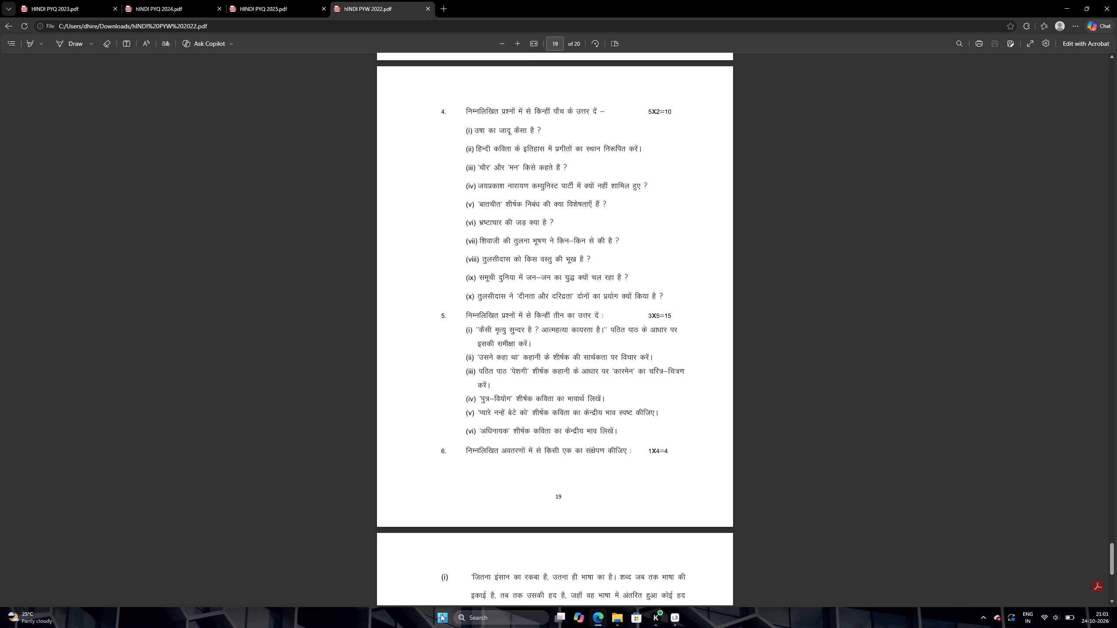
Switch to PowerPoint and open the recent HINDI CLASS 12TH presentation.
left_click(441, 616)
left_click(478, 295)
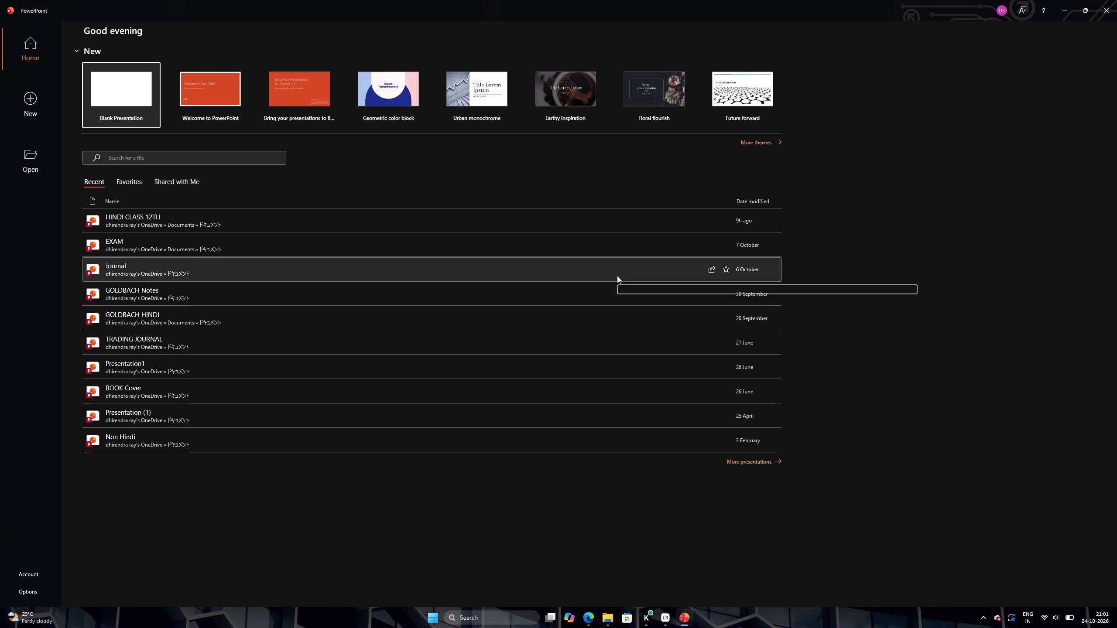
left_click(393, 216)
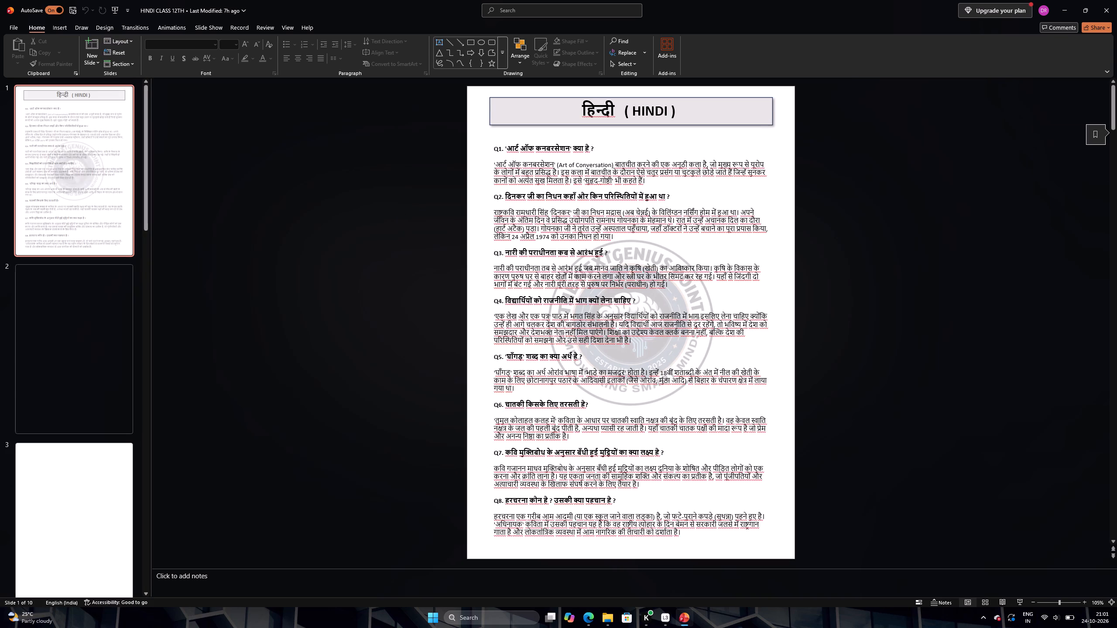
Look through the Hindi question-and-answer slides down to slide 10 and examine its last questions.
scroll(505, 213, "down", 7)
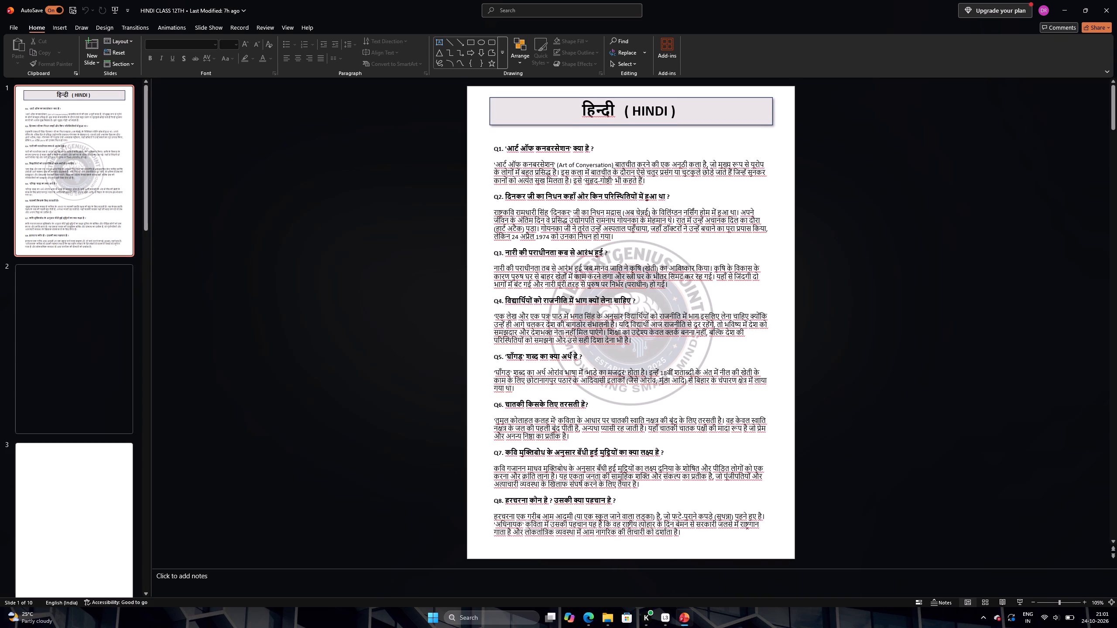
scroll(909, 238, "down", 11)
scroll(911, 237, "up", 2)
scroll(911, 236, "down", 1)
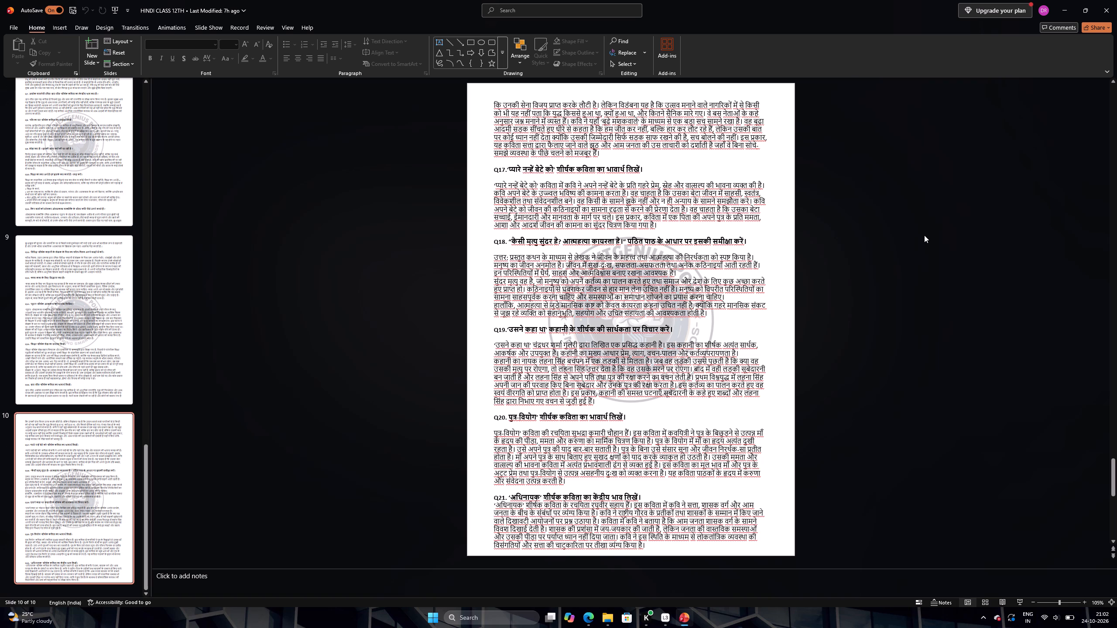
scroll(253, 393, "down", 1)
scroll(126, 449, "down", 4)
scroll(126, 449, "up", 1)
scroll(126, 449, "down", 1)
scroll(126, 449, "up", 1)
scroll(125, 449, "down", 1)
scroll(125, 448, "up", 1)
scroll(125, 448, "down", 1)
scroll(125, 447, "up", 2)
scroll(125, 448, "down", 5)
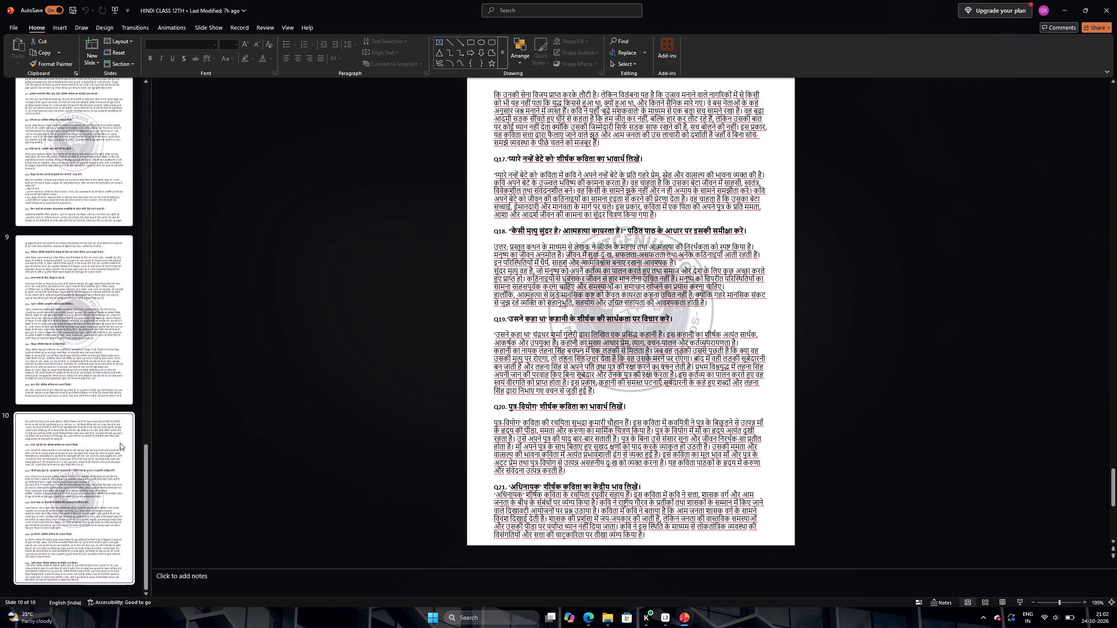
scroll(120, 466, "down", 9)
left_click(100, 478)
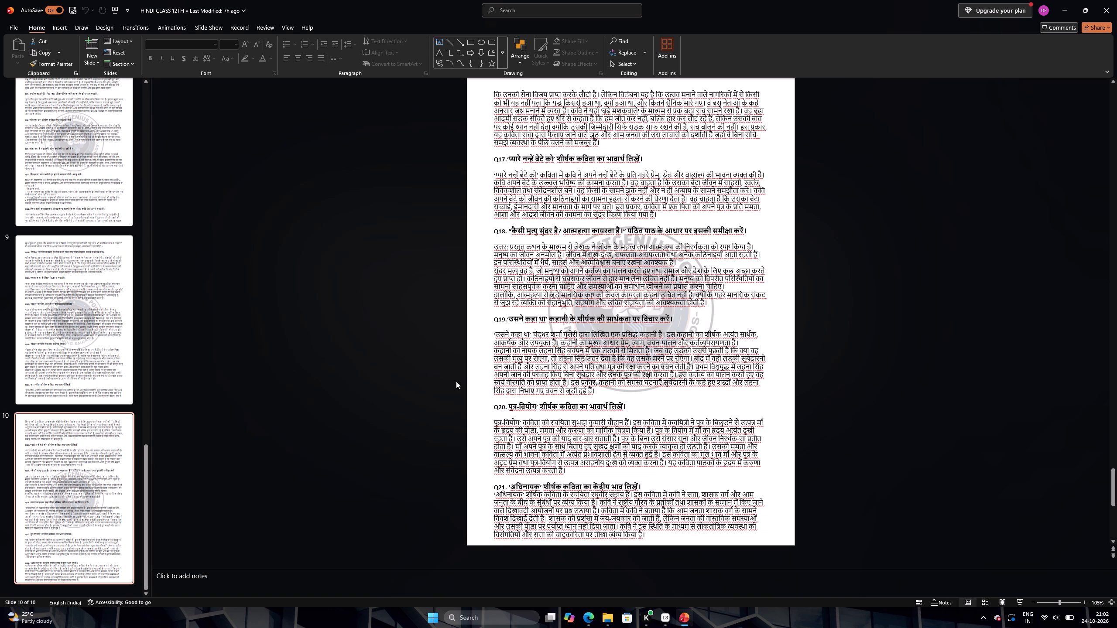
left_click(371, 385)
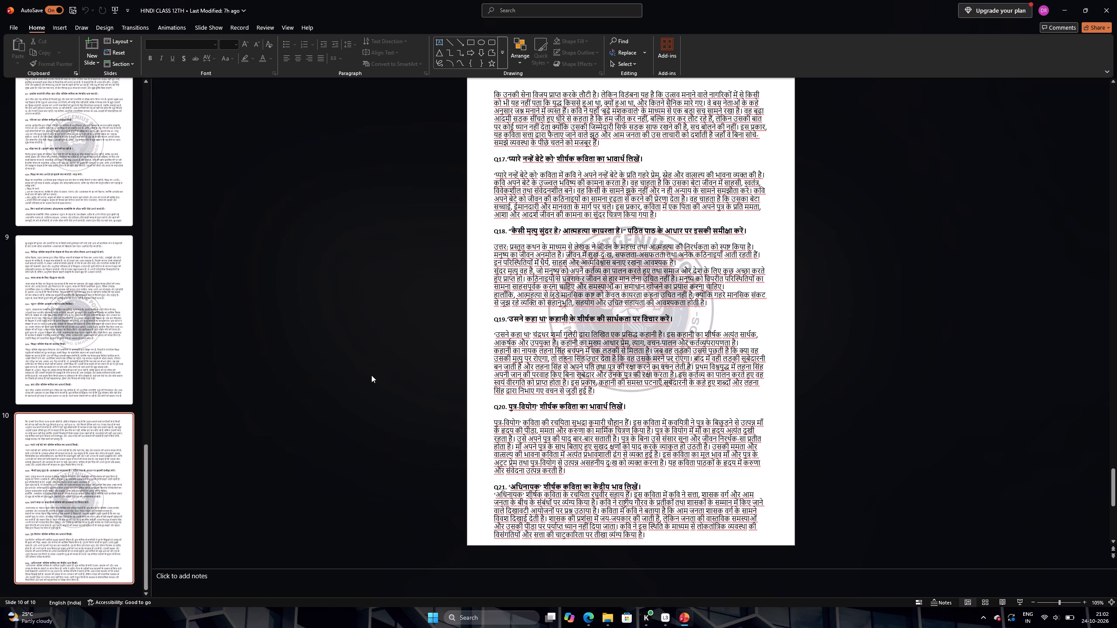
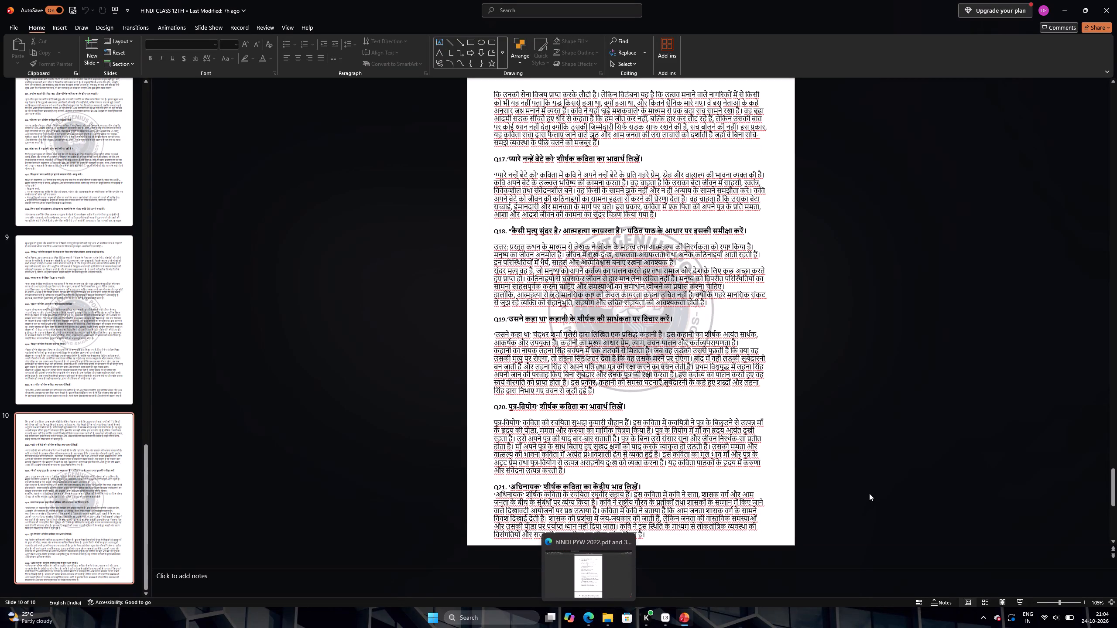
Duplicate slide 10, the last slide of the presentation, containing questions Q17 to Q21.
left_click(874, 483)
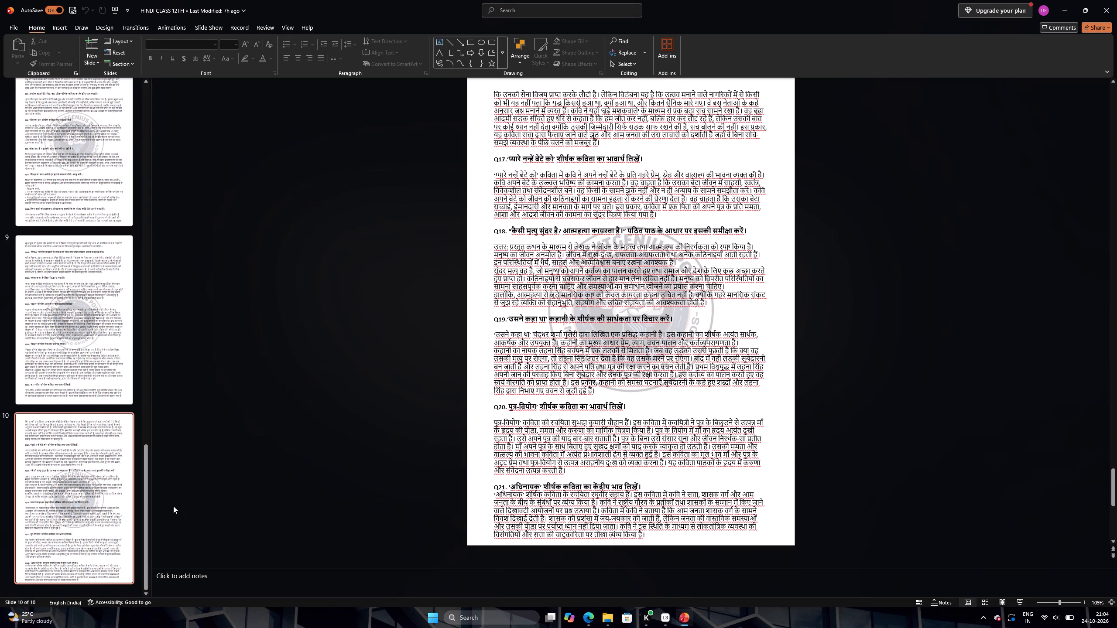
left_click(89, 370)
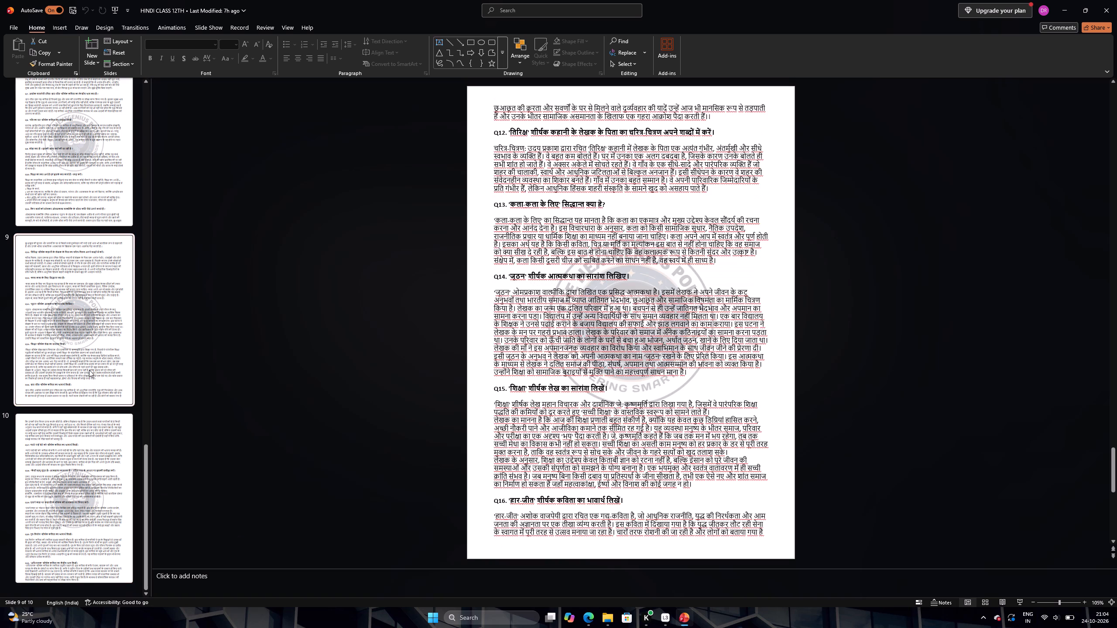
left_click(55, 466)
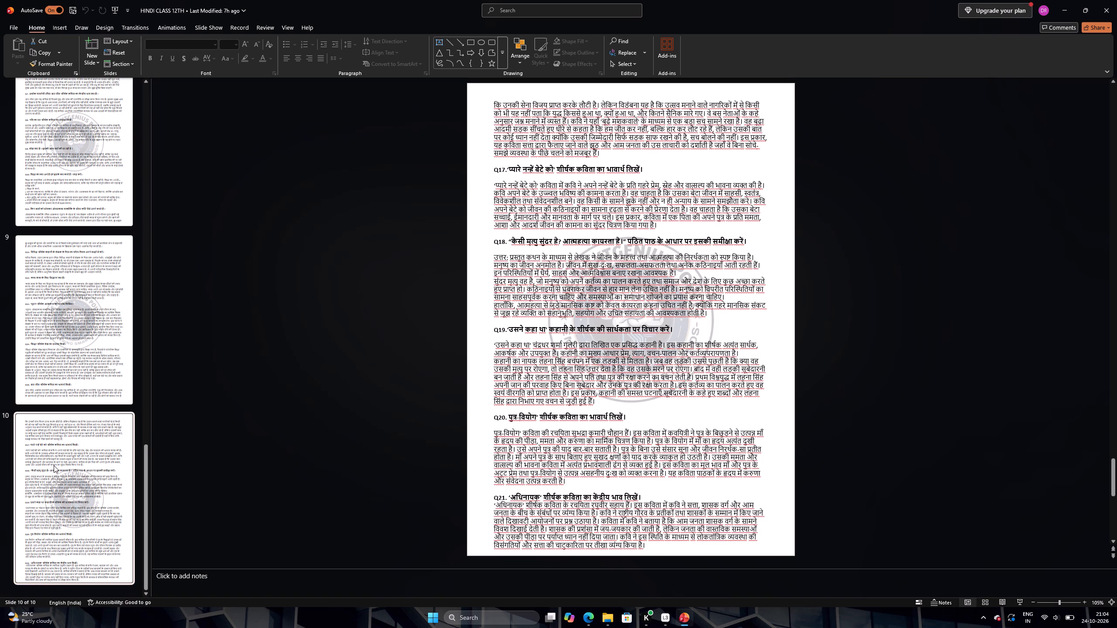
right_click(54, 465)
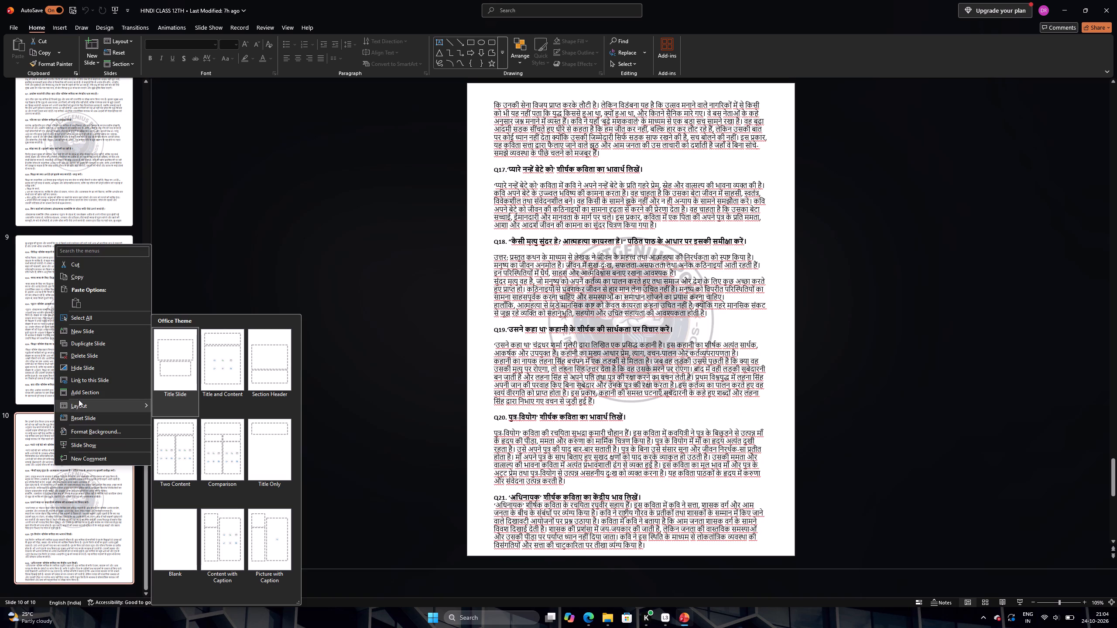
left_click(92, 343)
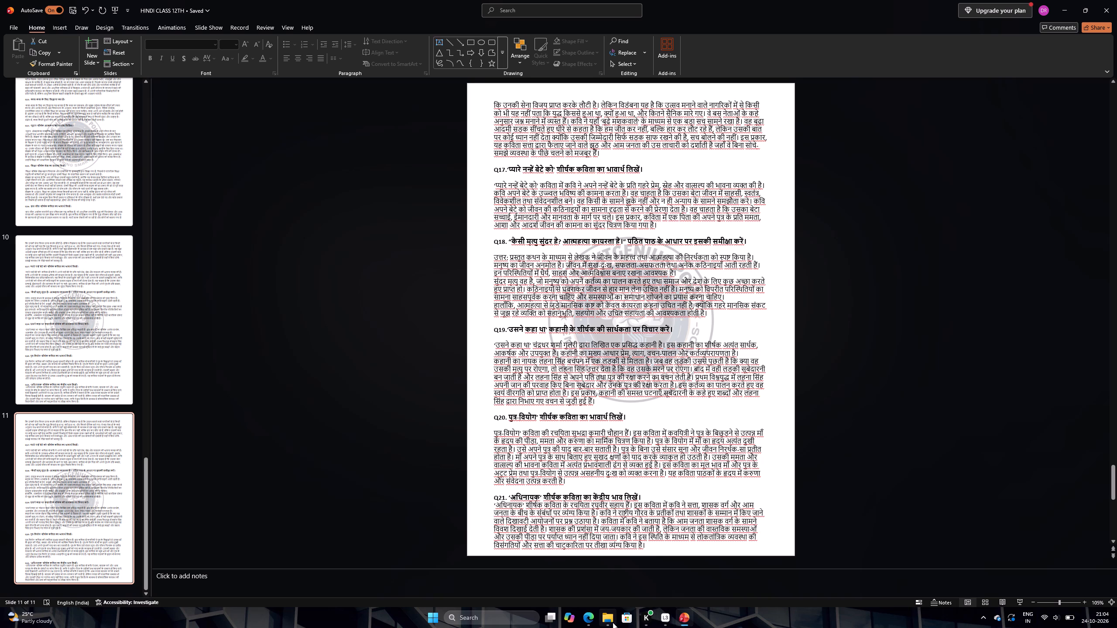
Switch to the browser and view the questions on page 19 of the HINDI PYW 2022 PDF.
left_click(590, 622)
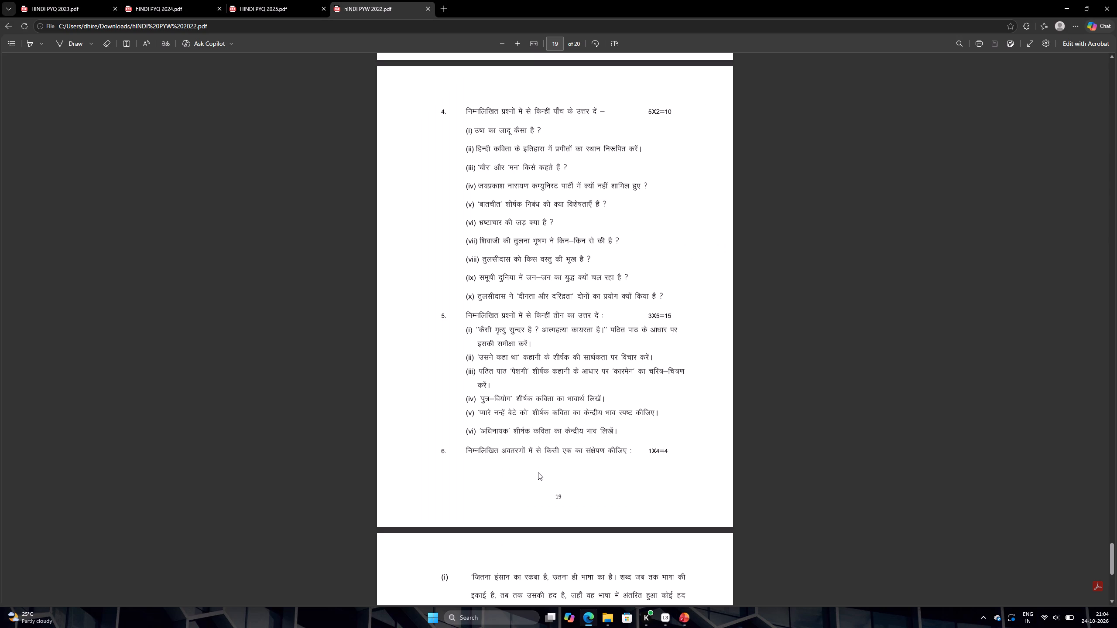
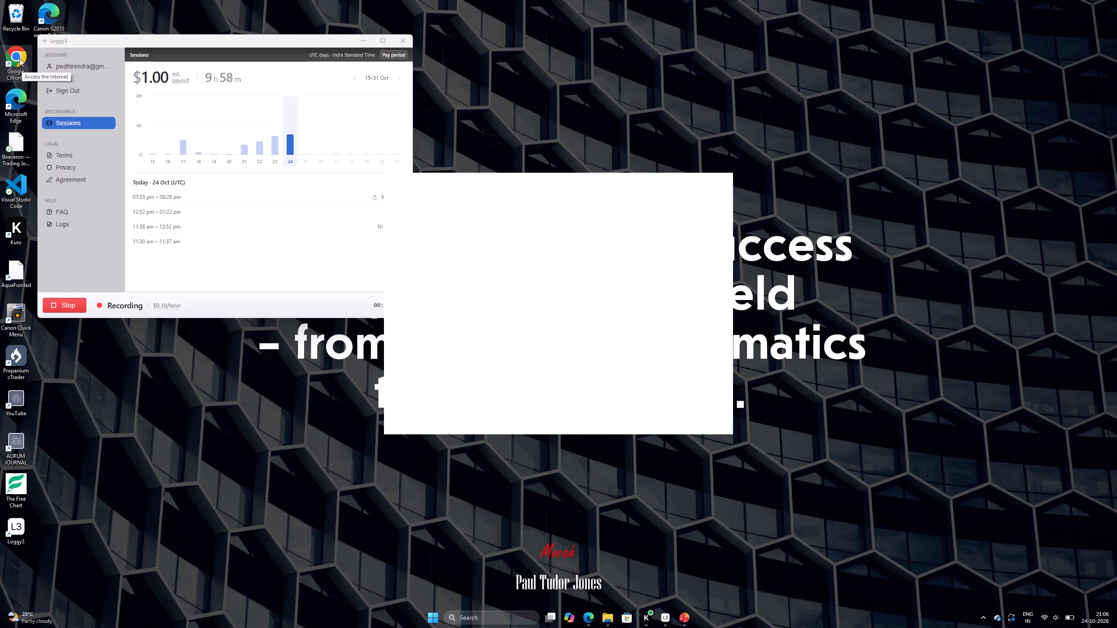
double_click(20, 58)
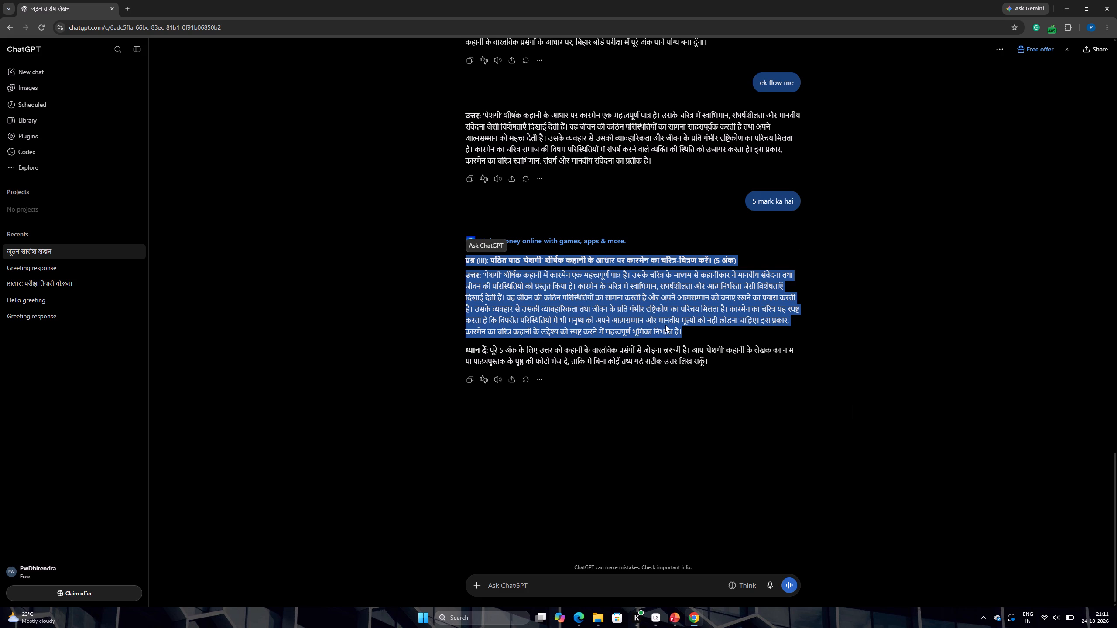
right_click(607, 290)
left_click(632, 304)
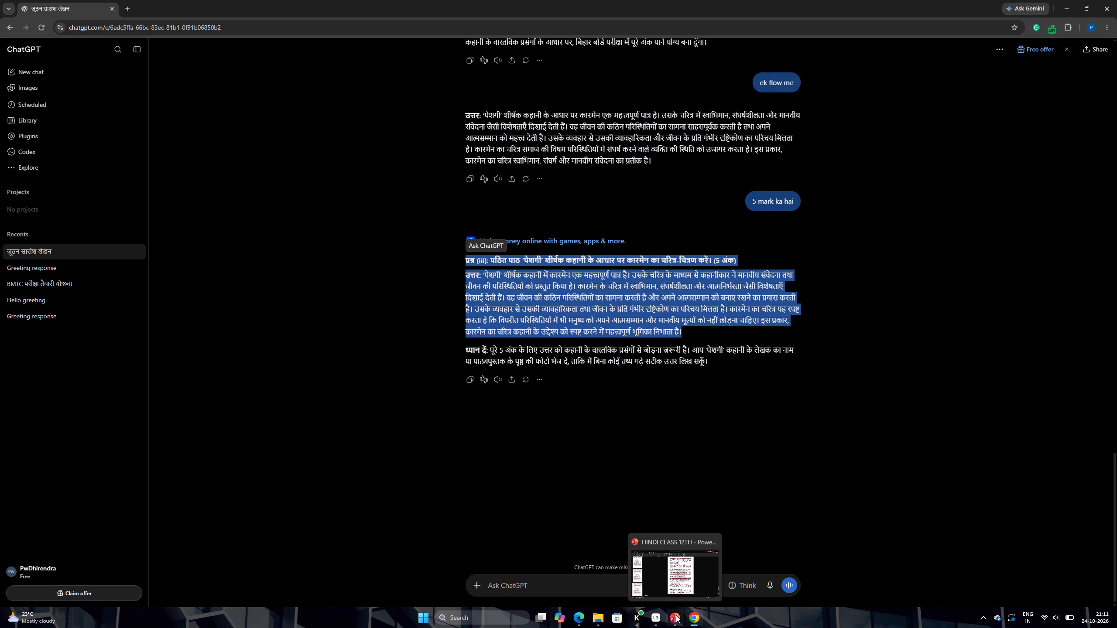
Switch to the HINDI CLASS 12TH presentation and replace the paragraph above Q17 on slide 11 with the copied Carmen question and answer.
left_click(672, 587)
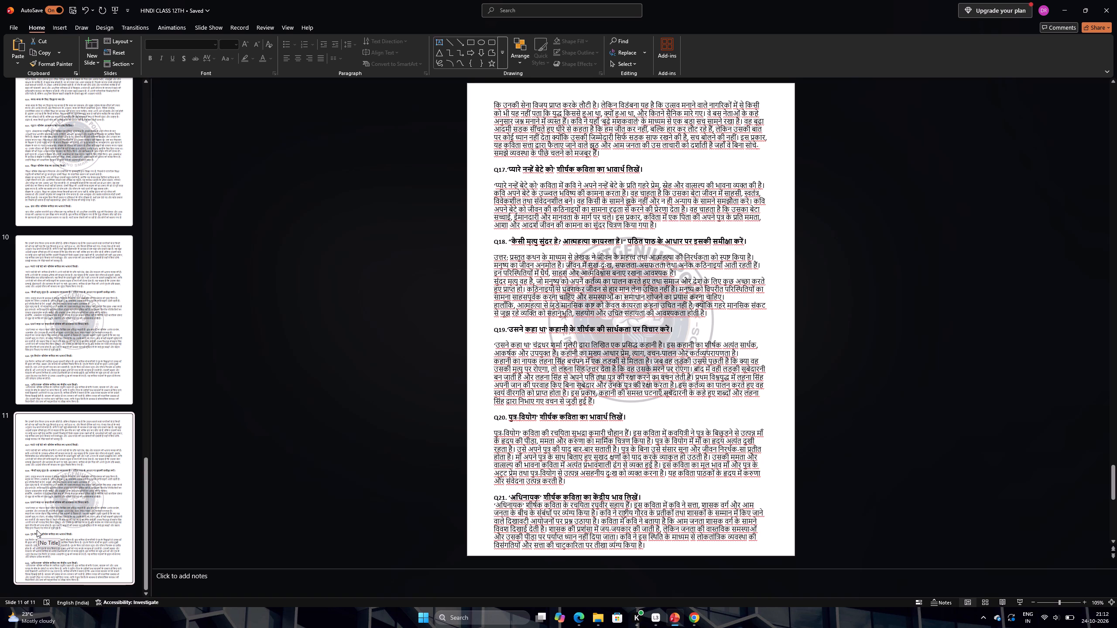
scroll(79, 507, "down", 2)
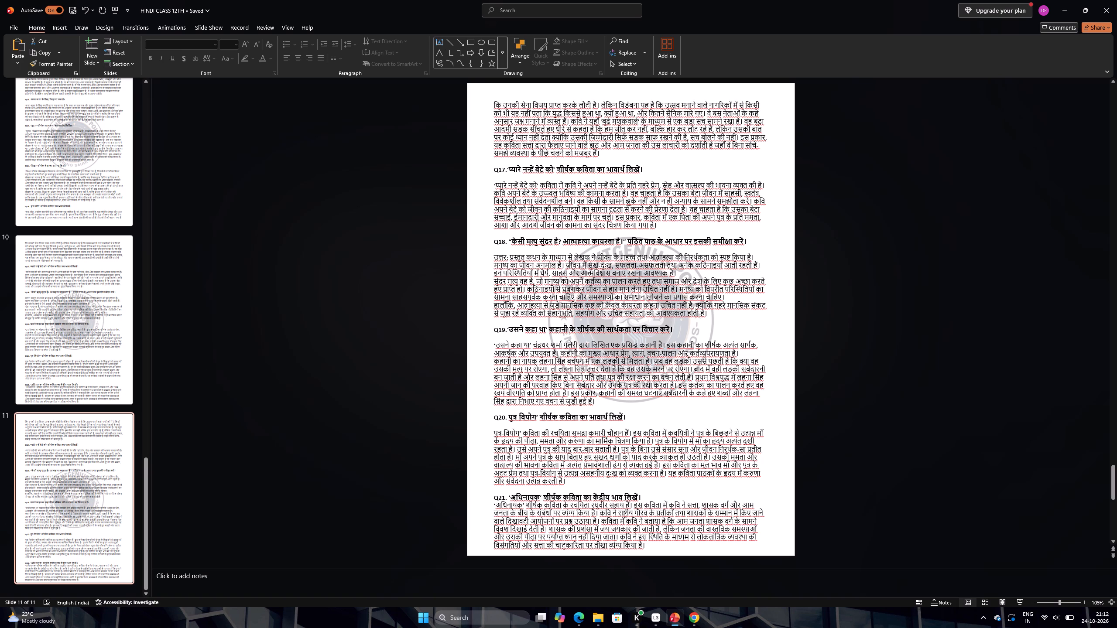
left_click(496, 106)
left_click_drag(494, 102, 587, 154)
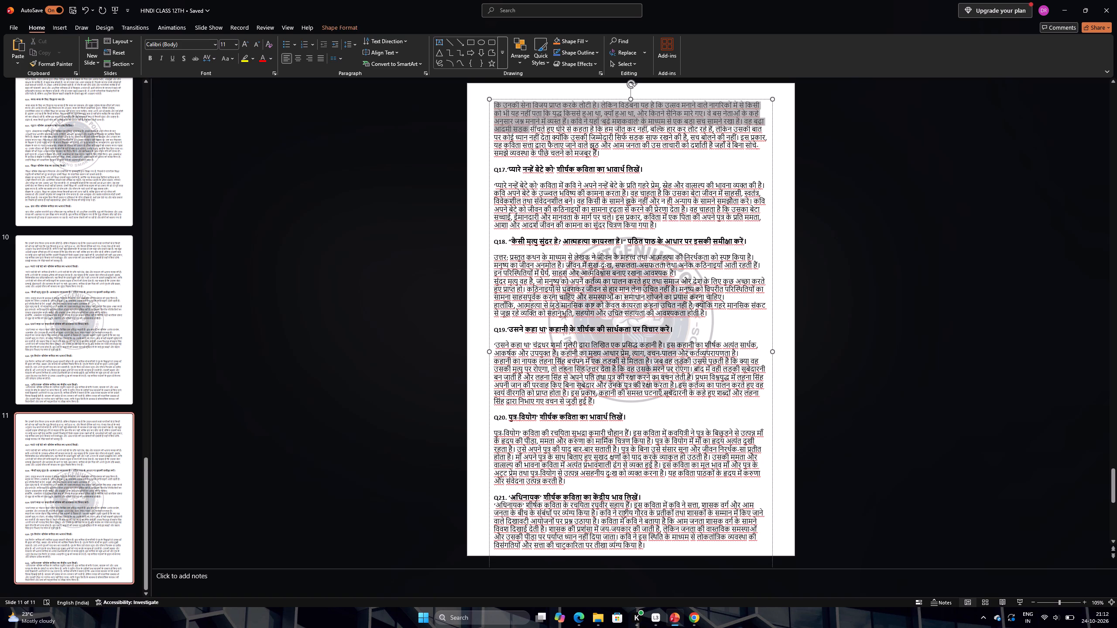
left_click_drag(587, 154, 604, 163)
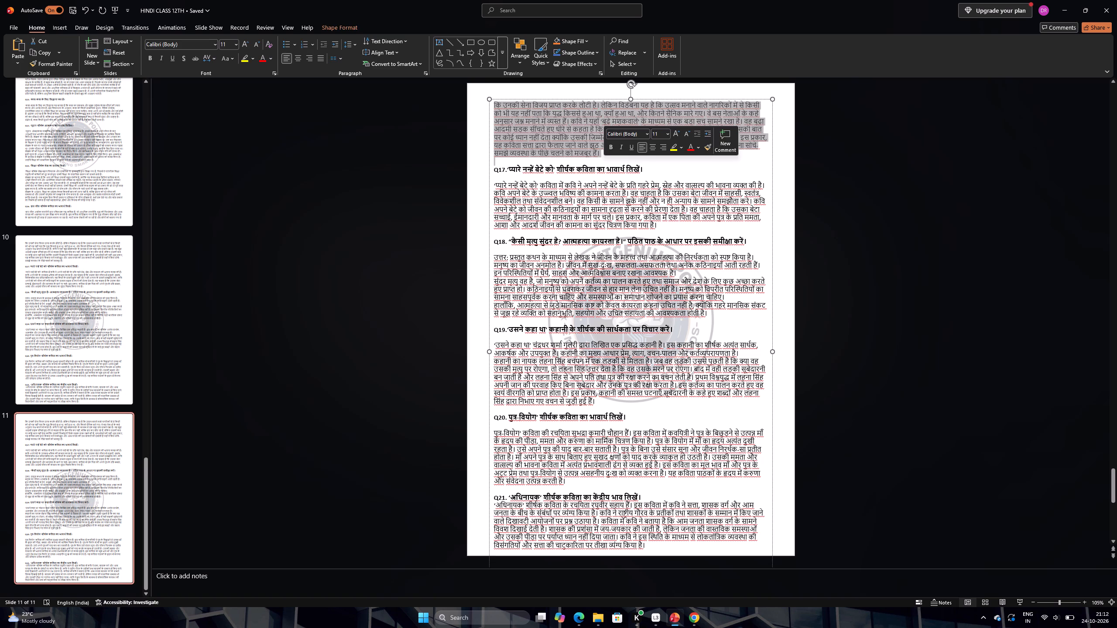
key("ctrl+v")
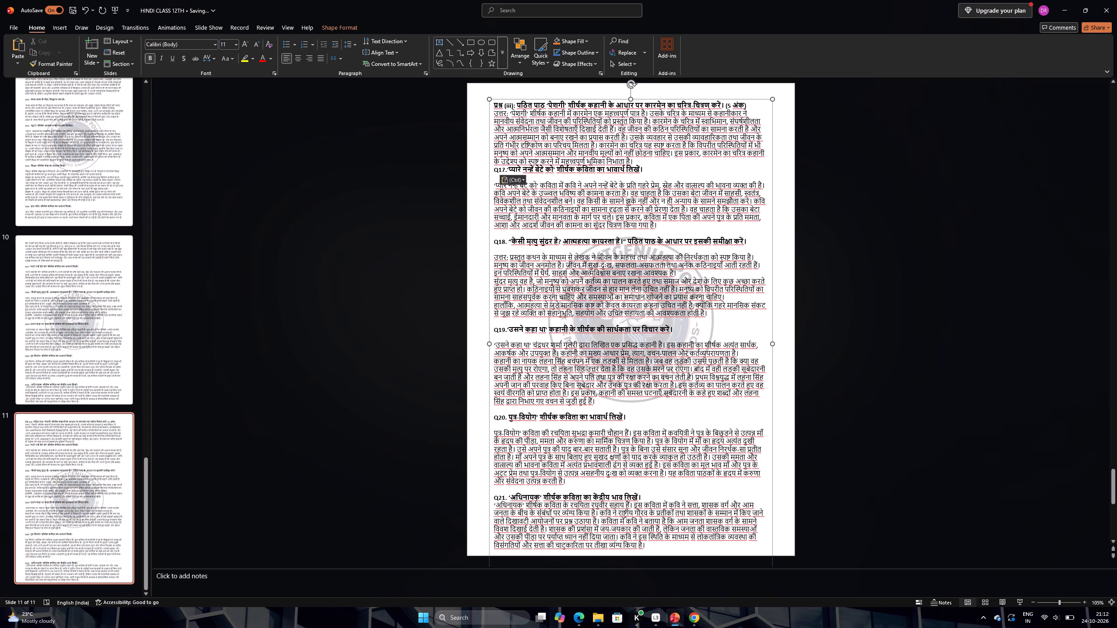
Delete the '(5 अंक)' marks note from the pasted Carmen question and add a blank line below the question.
left_click_drag(748, 102, 727, 104)
key("BackSpace")
key("BackSpace")
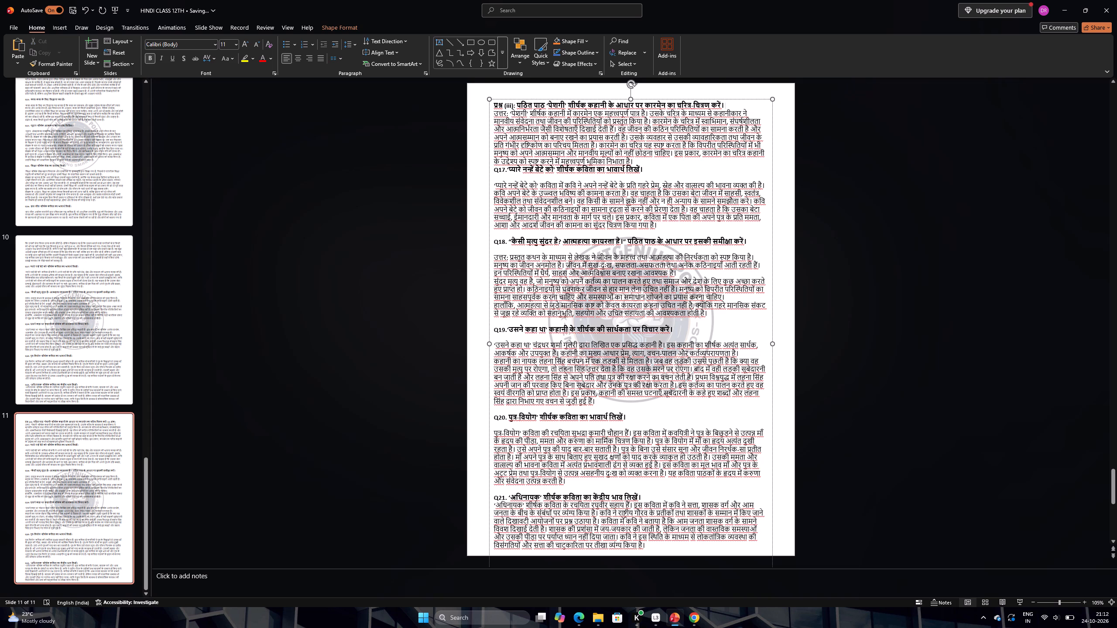
key("Return")
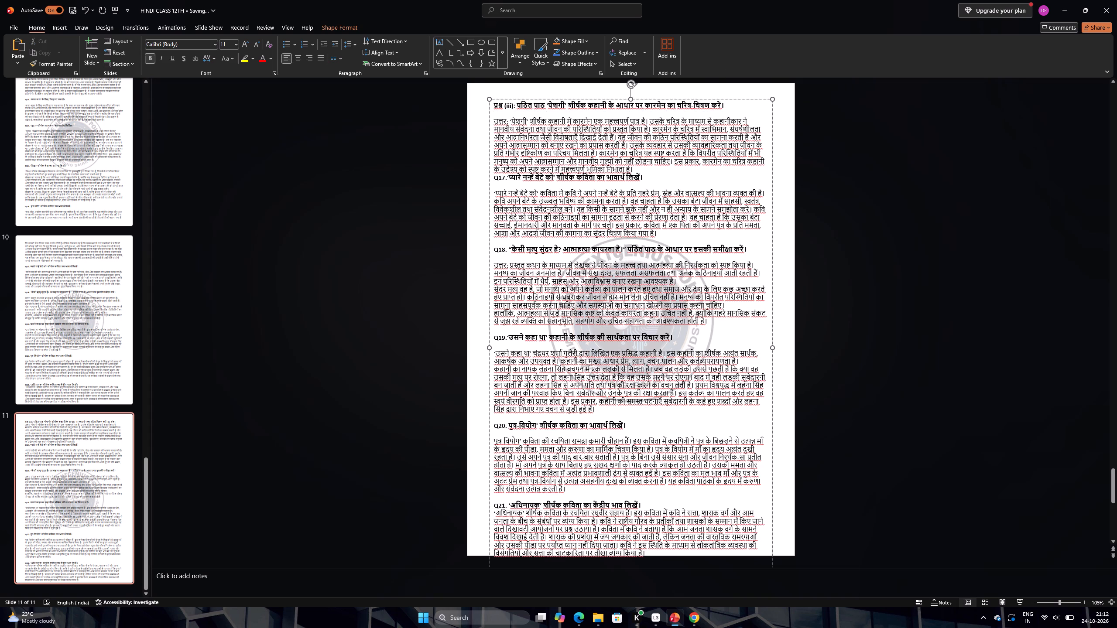
Remove the 'उत्तर:' label from the start of the Carmen answer and add a blank line between the answer and Q17.
left_click(511, 120)
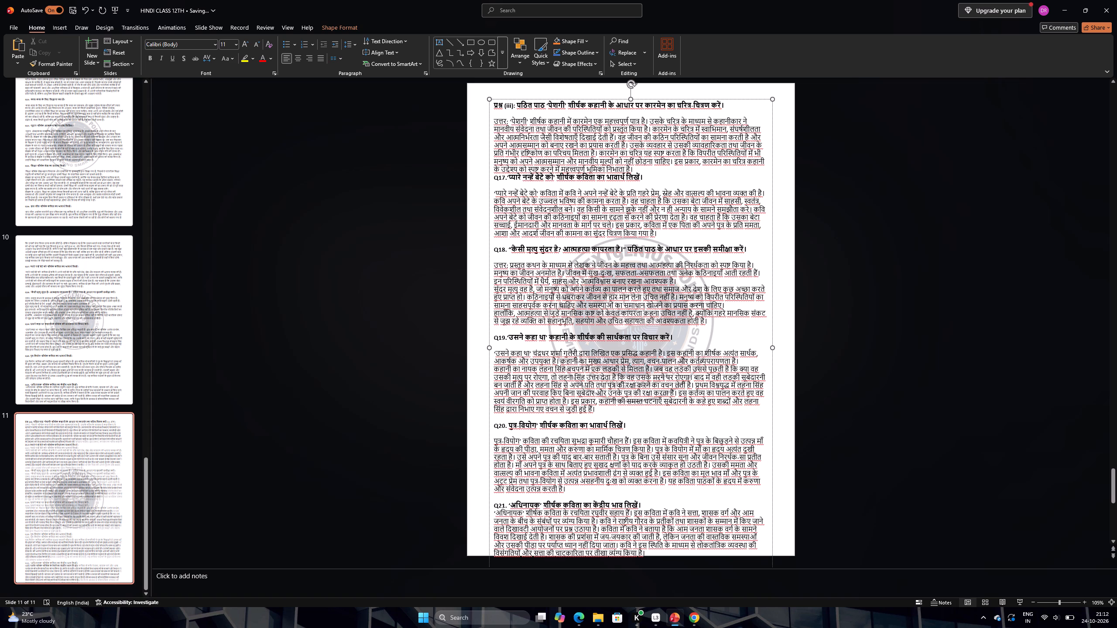
key("BackSpace")
key("BackSpace")
key("BackSpace")
key("BackSpace")
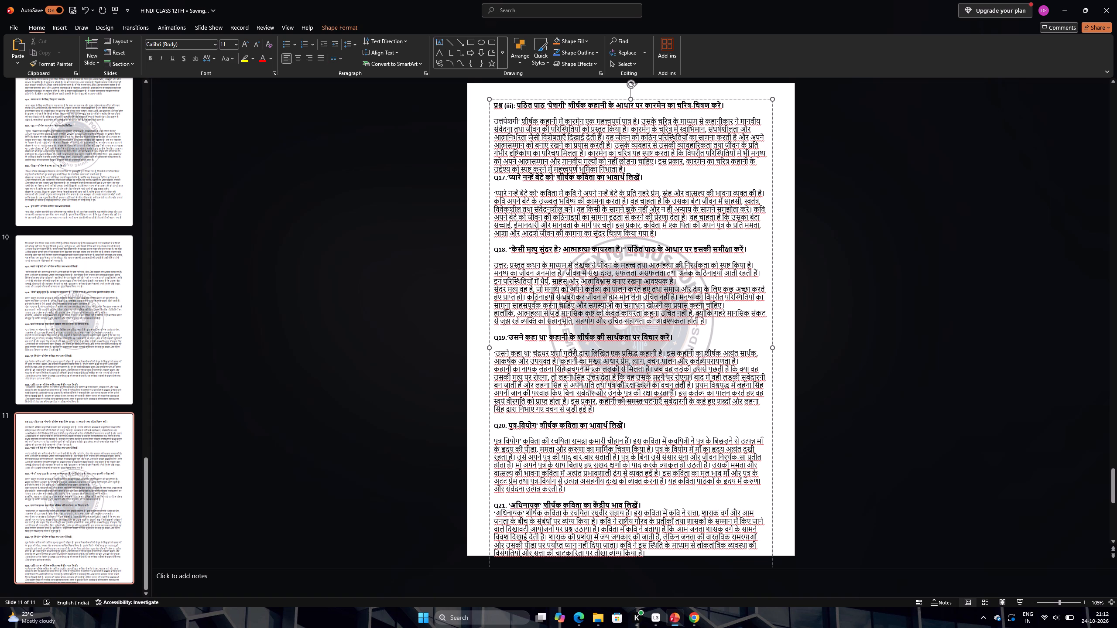
key("BackSpace")
key("BackSpace")
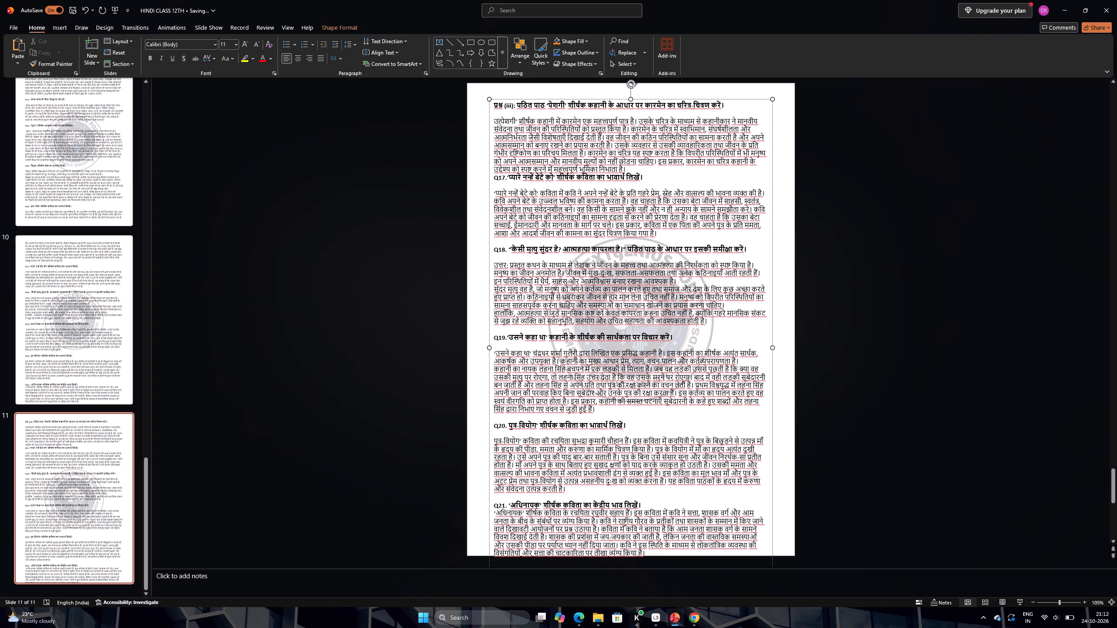
key("BackSpace")
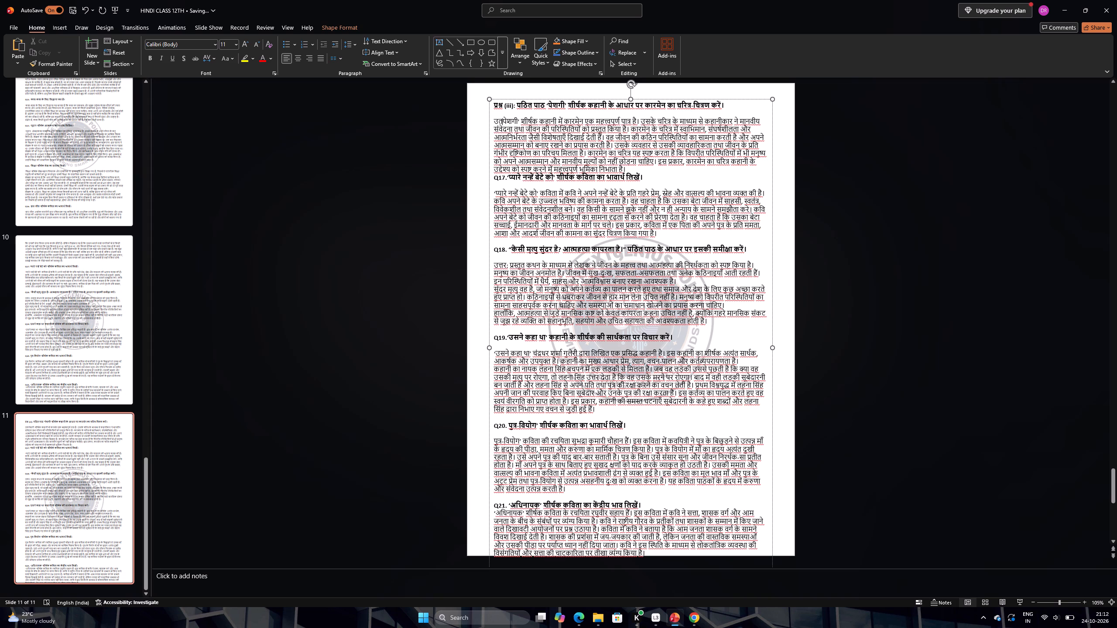
key("BackSpace")
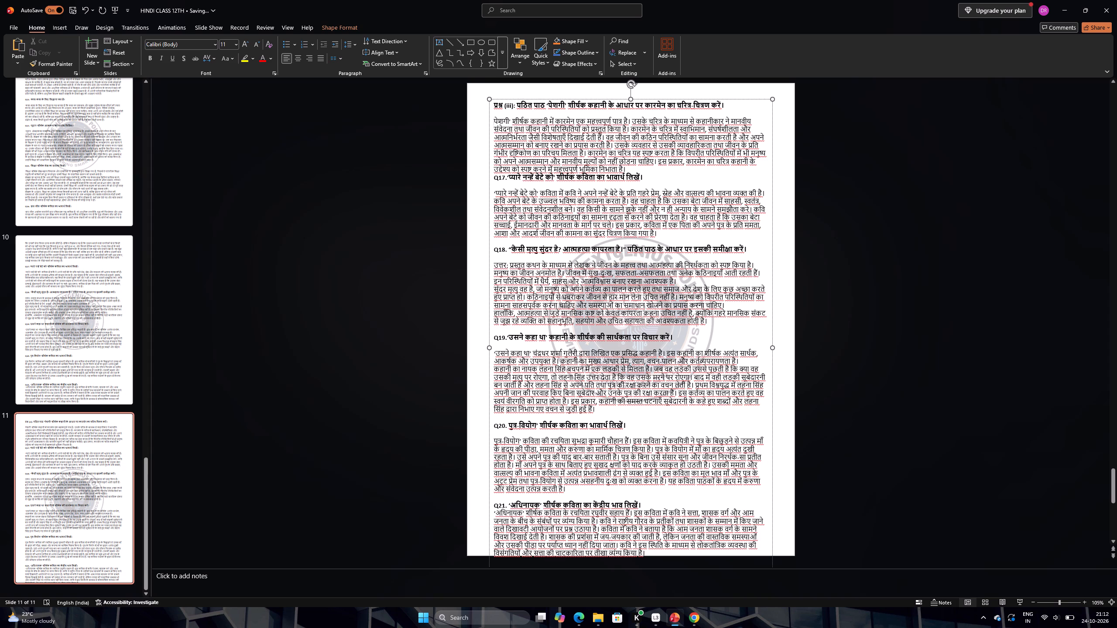
left_click(631, 169)
key("Return")
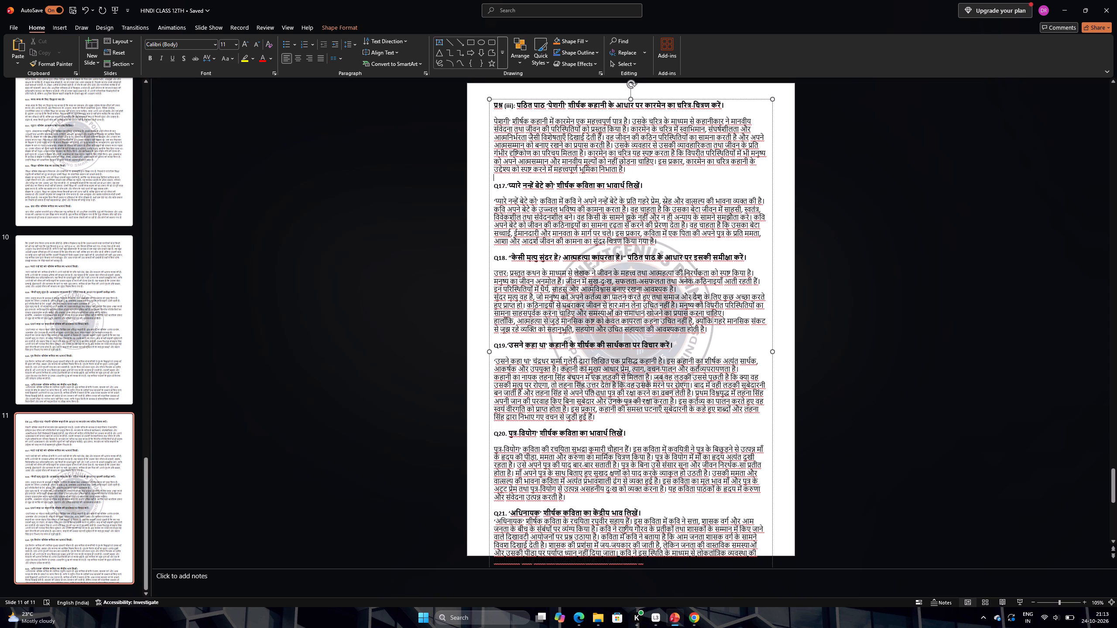
Replace the 'प्रश्न (iii):' prefix of the Carmen question with 'Q22.'.
left_click_drag(516, 105, 500, 104)
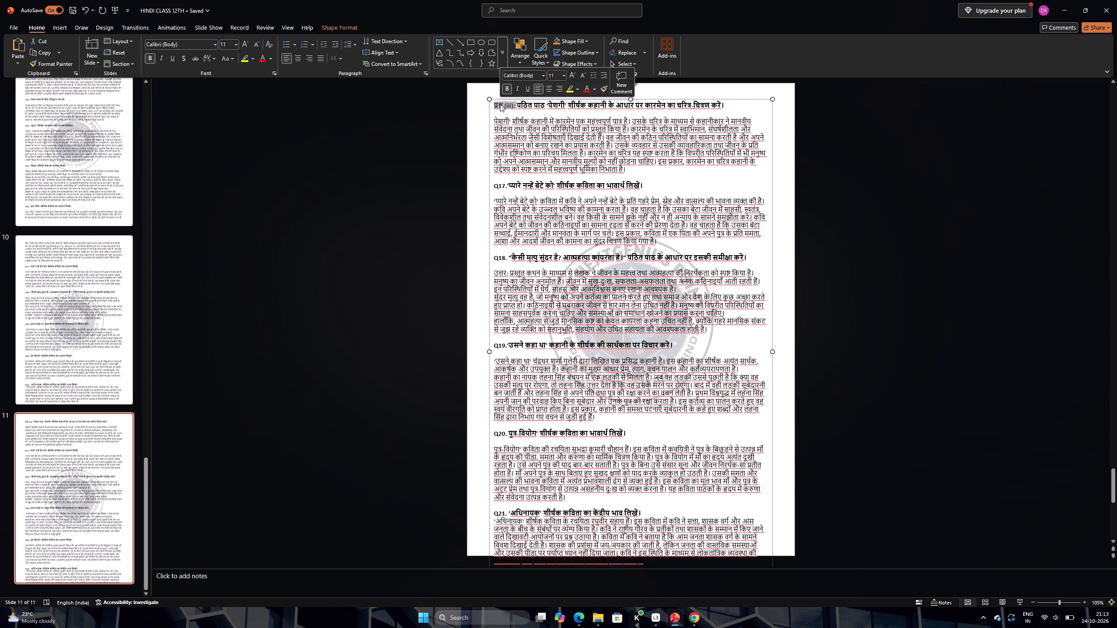
key("q")
key("2")
key("2")
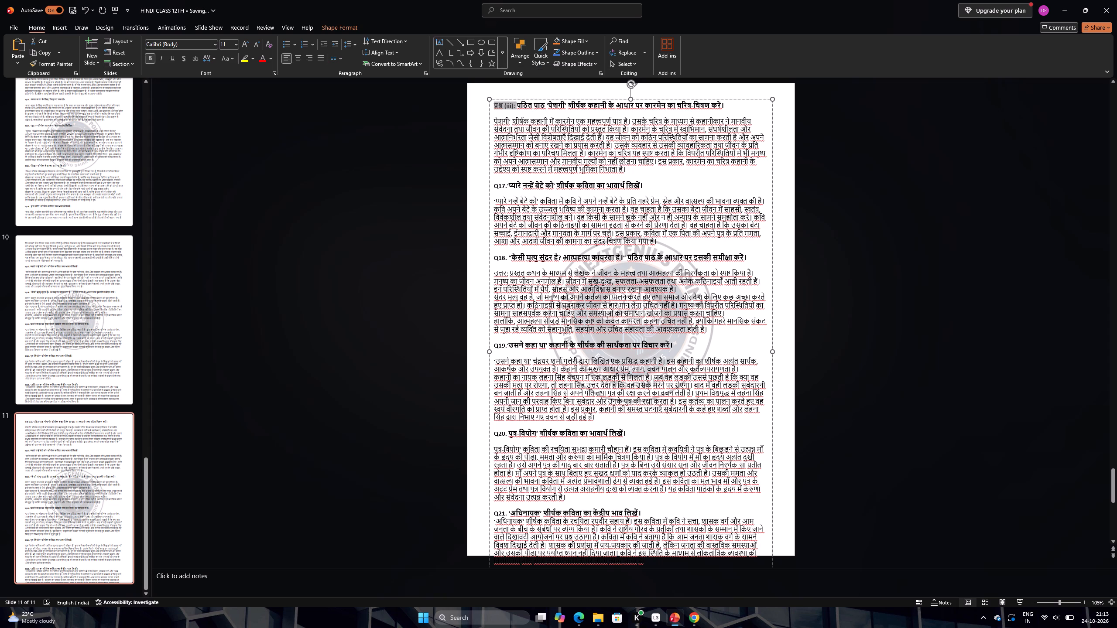
key("period")
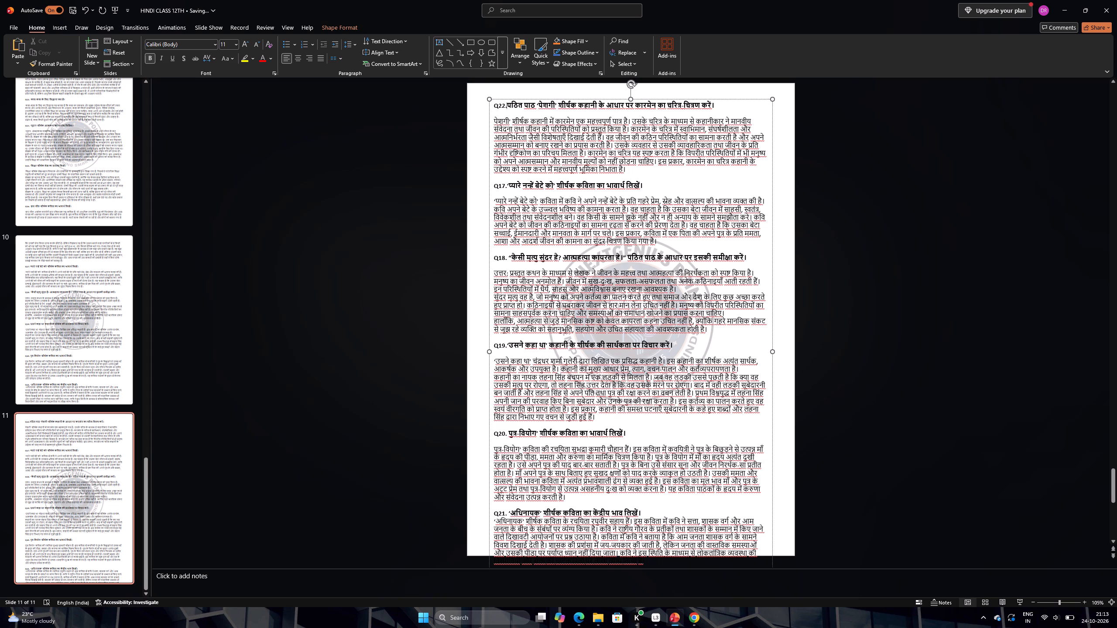
left_click(829, 313)
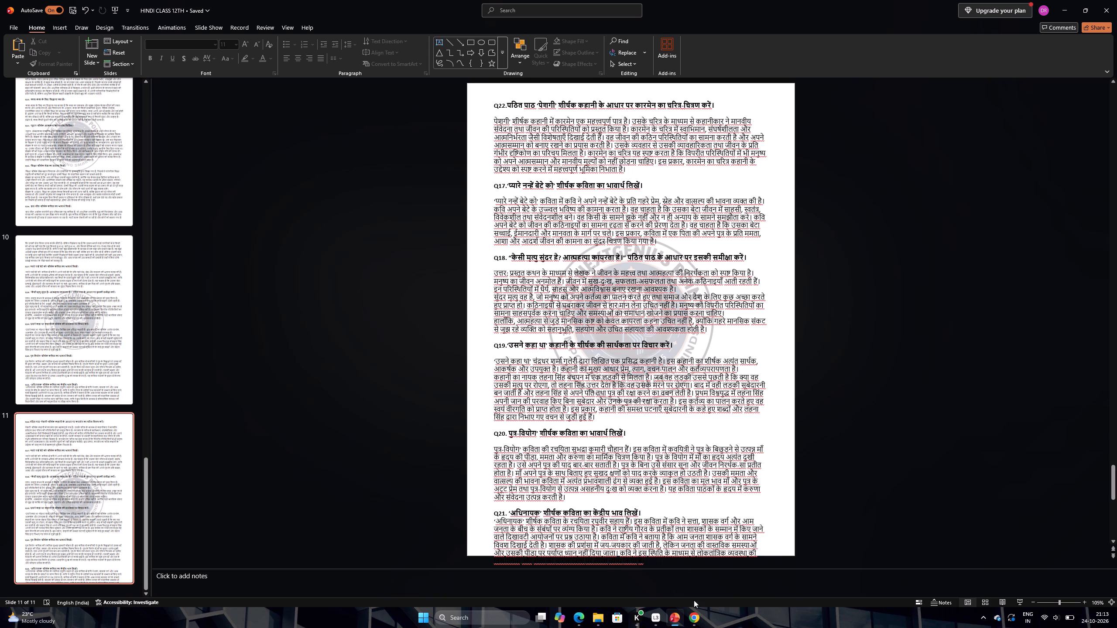
Check the parts of question 5 on page 19 of the HINDI PYW 2022 PDF in Edge.
left_click(581, 617)
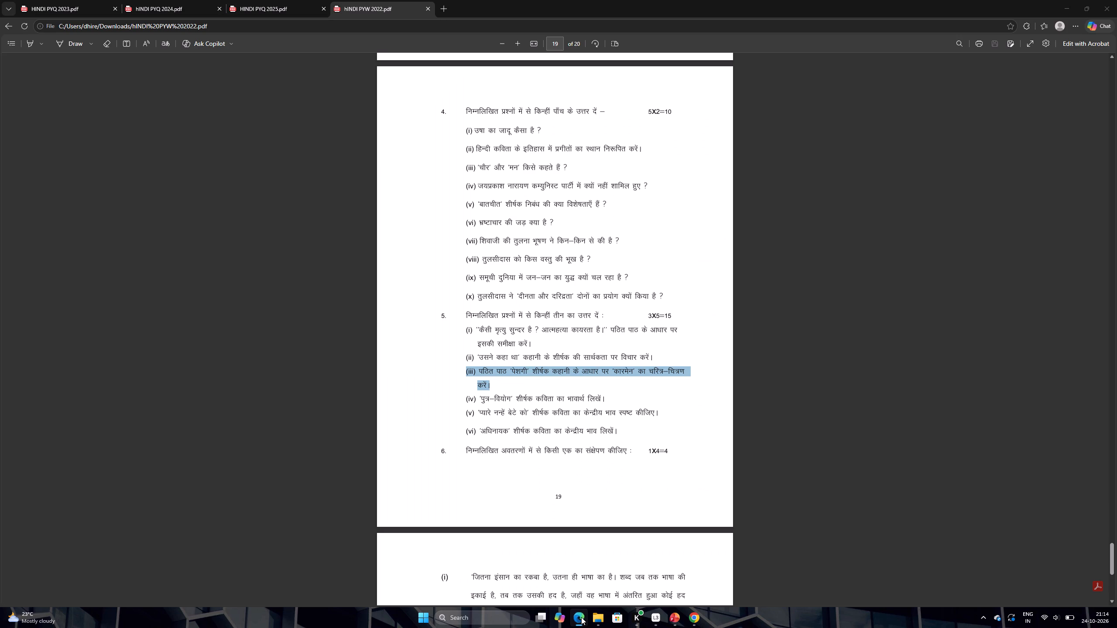
left_click(526, 389)
left_click_drag(575, 407, 522, 408)
left_click(603, 437)
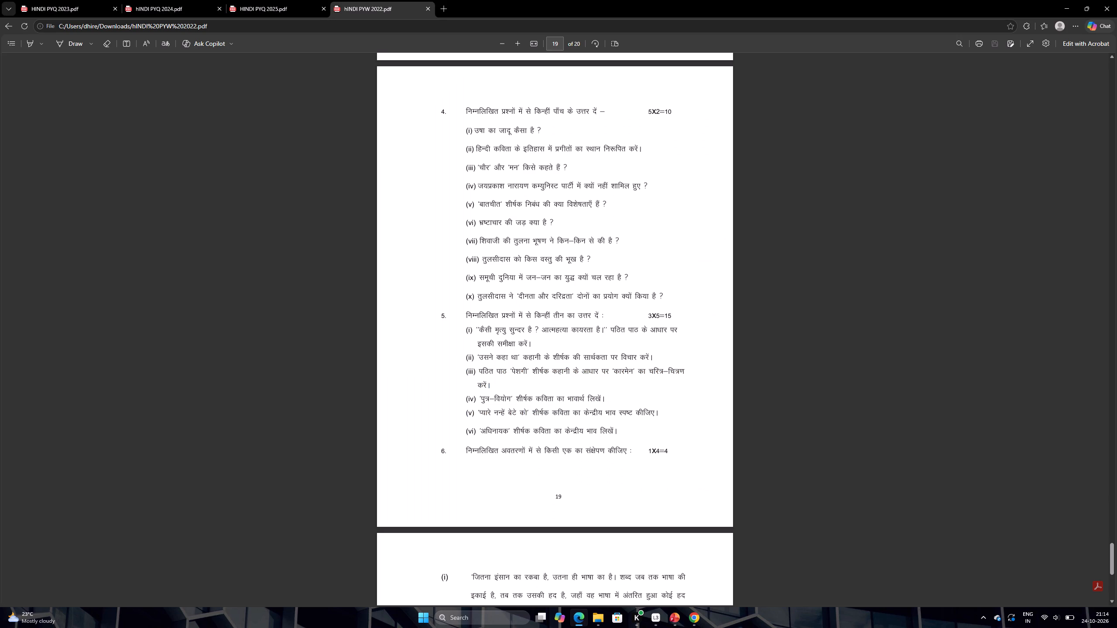
left_click_drag(619, 418, 499, 423)
left_click(498, 489)
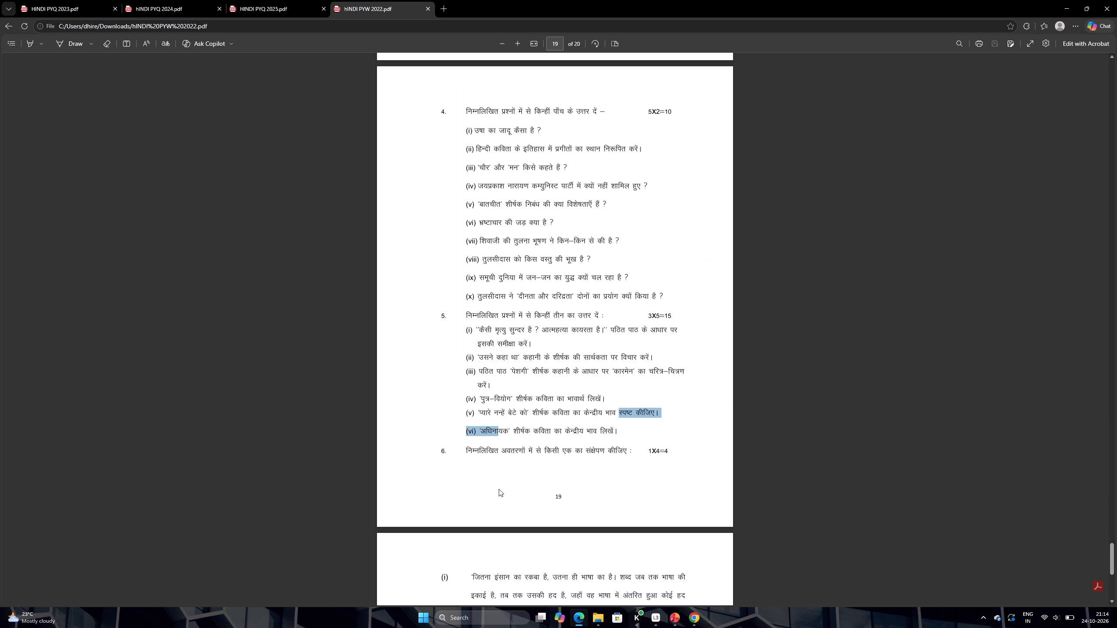
left_click(688, 617)
Return to slide 11 in PowerPoint and delete the old questions and answers Q17 through Q19.
left_click(668, 623)
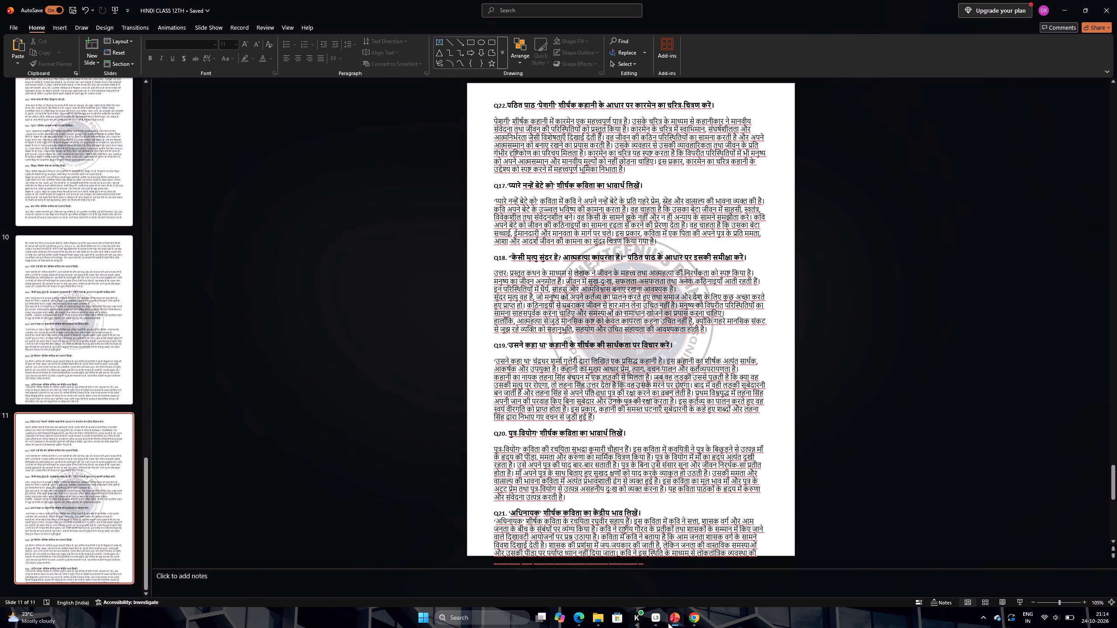
left_click(495, 185)
left_click_drag(495, 185, 503, 190)
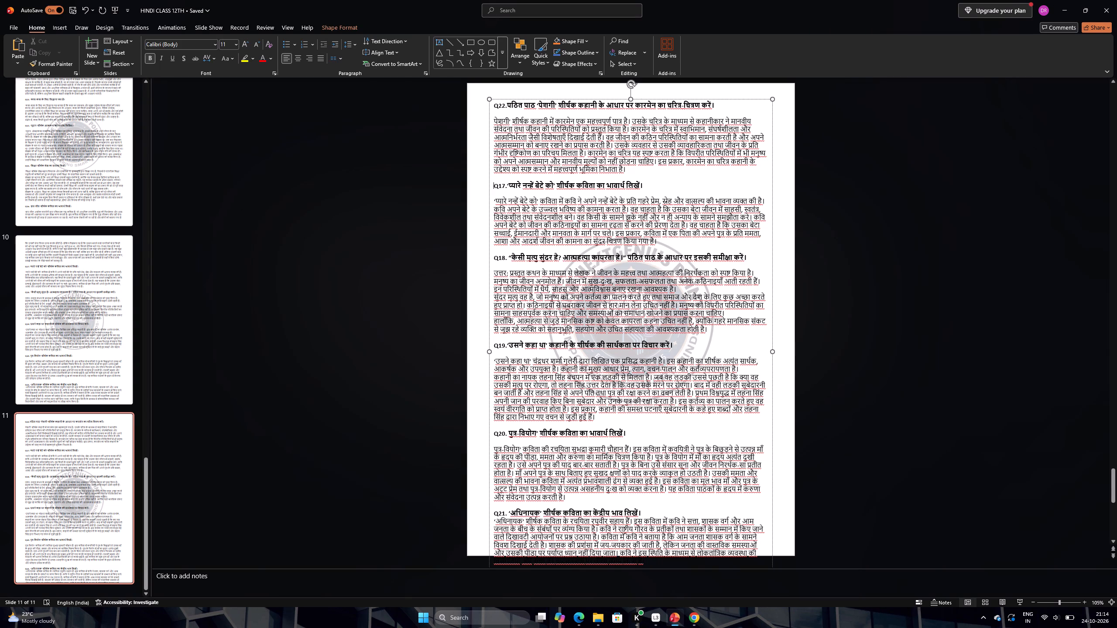
left_click_drag(503, 190, 607, 336)
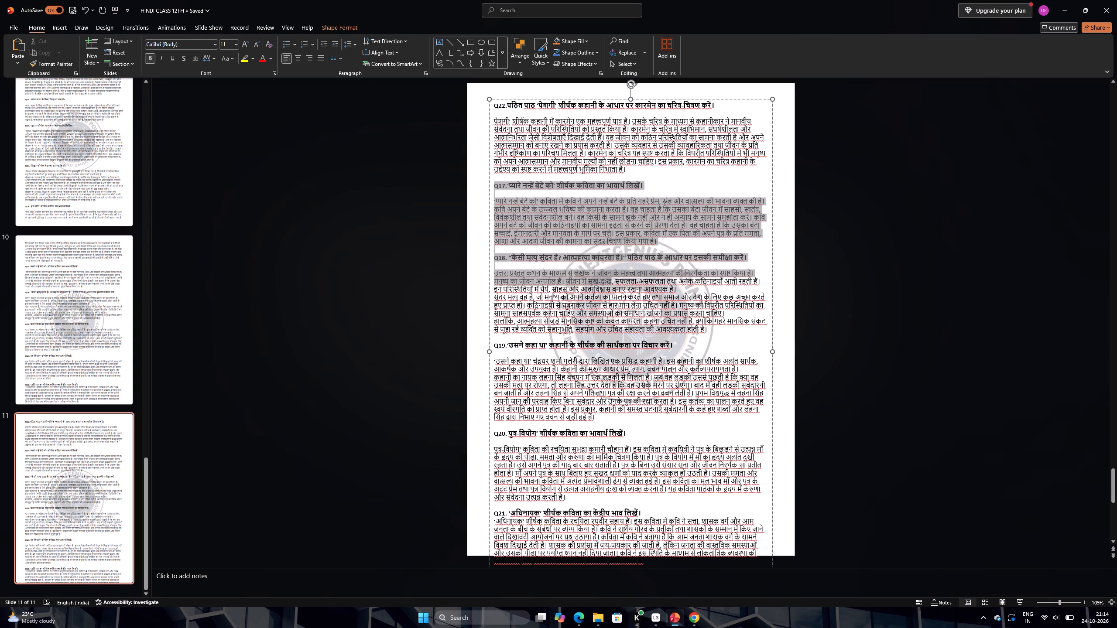
left_click_drag(607, 336, 620, 415)
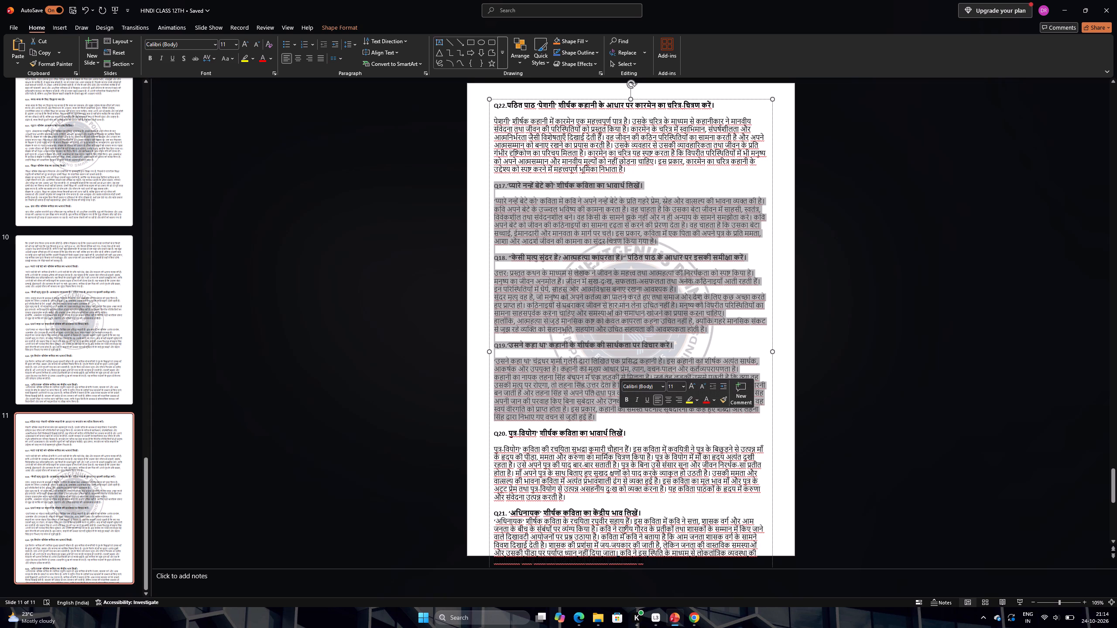
key("BackSpace")
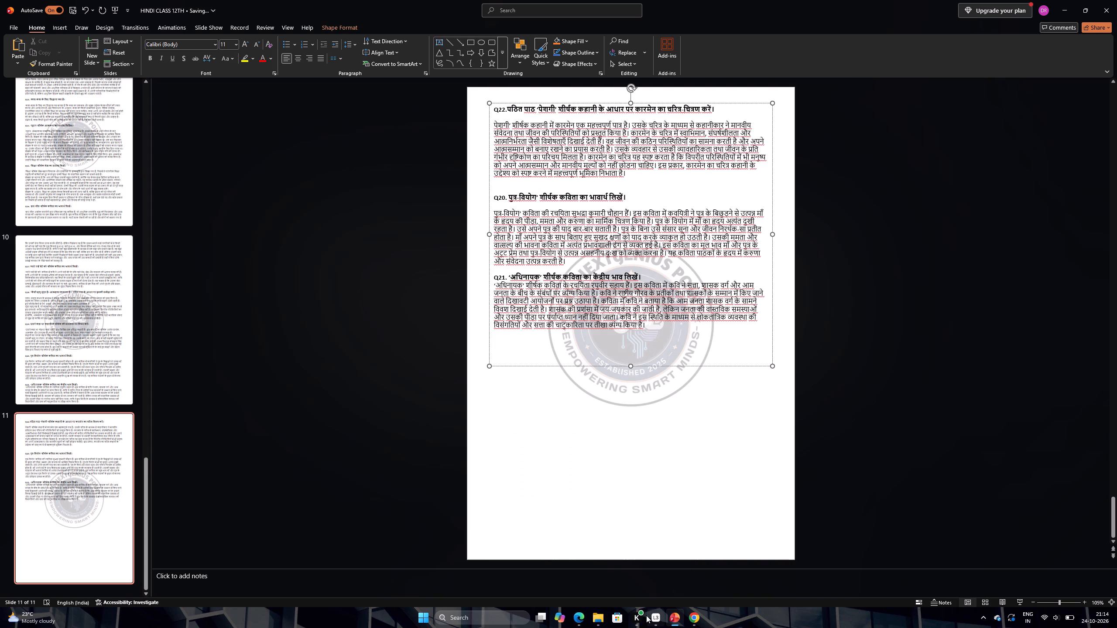
Switch to the HINDI PYQ 2025 PDF in Edge and examine questions 5 and 6 on pages 23 and 24.
left_click(580, 621)
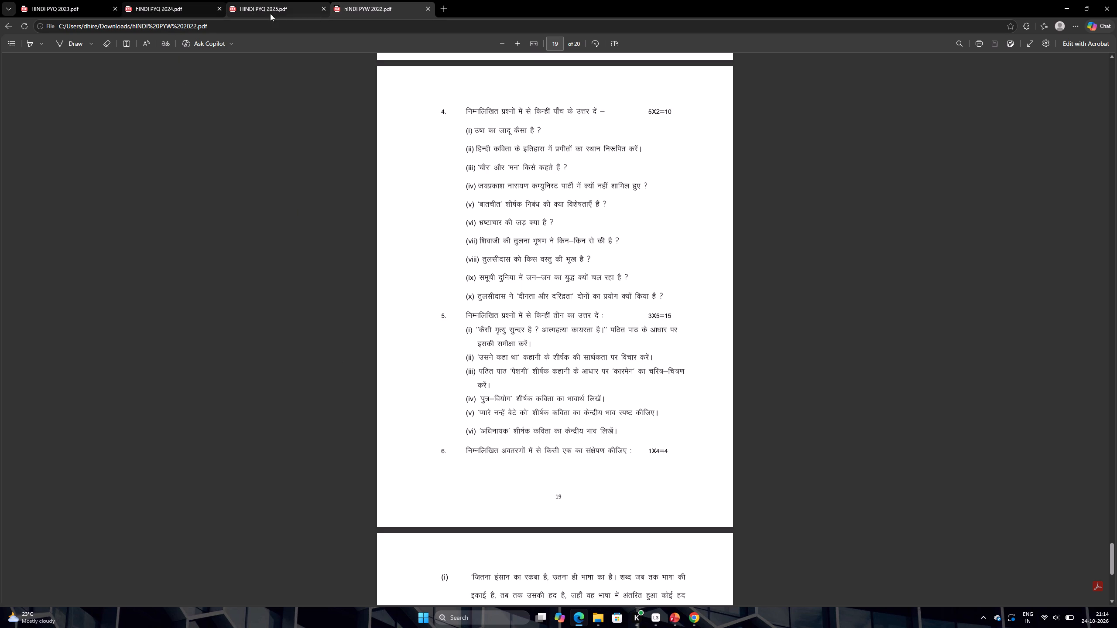
left_click(287, 3)
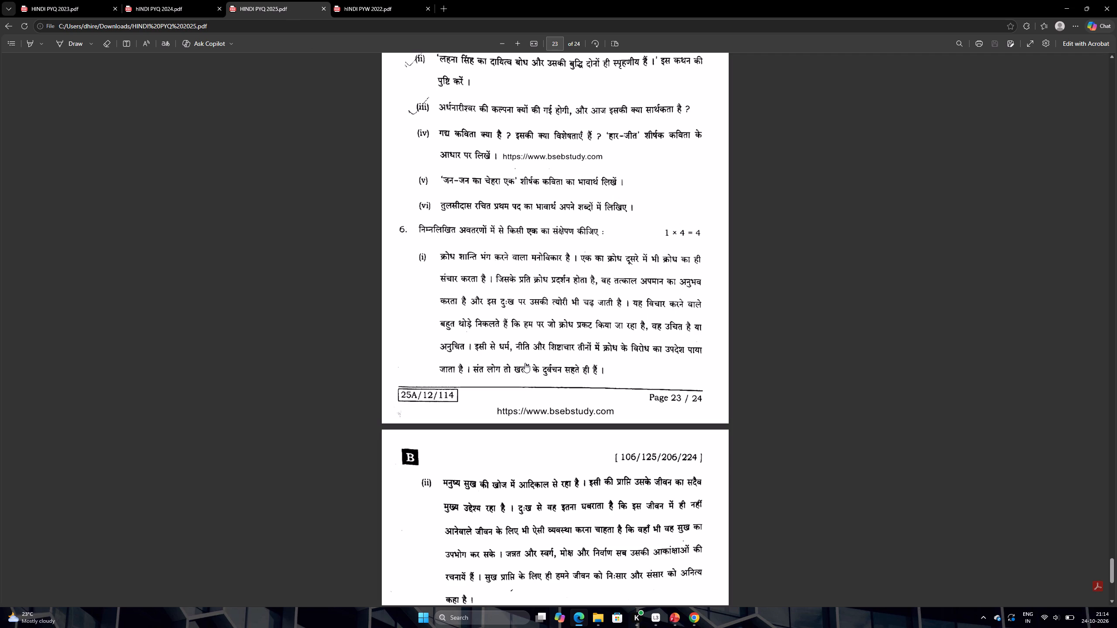
scroll(525, 369, "down", 4)
scroll(525, 369, "up", 1)
scroll(525, 369, "down", 2)
scroll(525, 369, "up", 1)
scroll(525, 369, "down", 2)
scroll(524, 369, "up", 3)
scroll(524, 369, "down", 1)
scroll(524, 369, "up", 3)
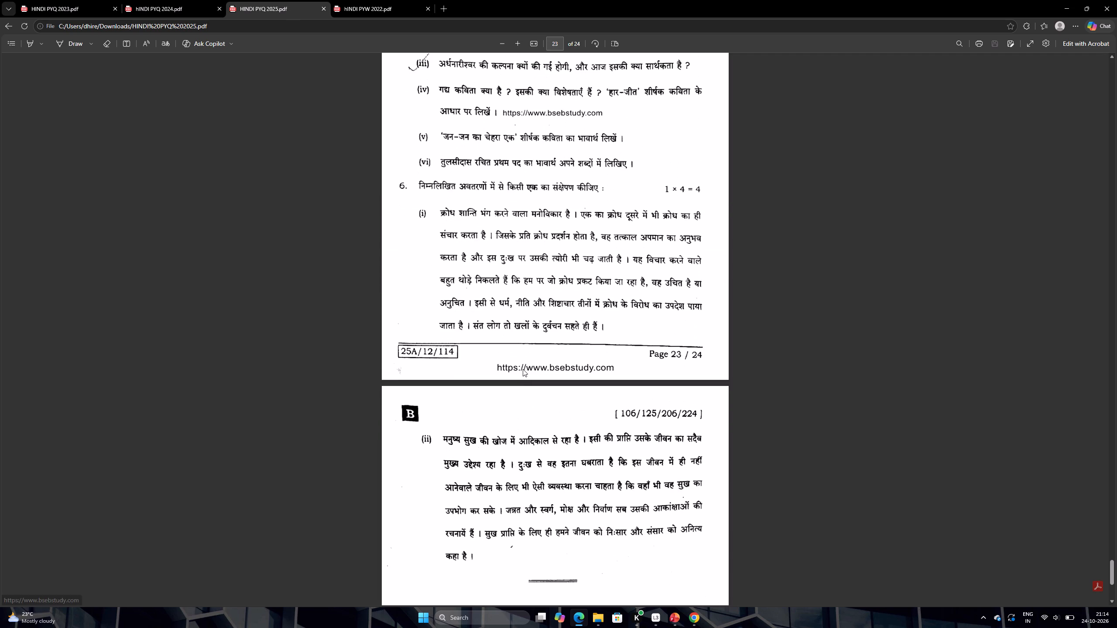
scroll(521, 366, "up", 2)
scroll(521, 366, "down", 1)
scroll(521, 366, "up", 1)
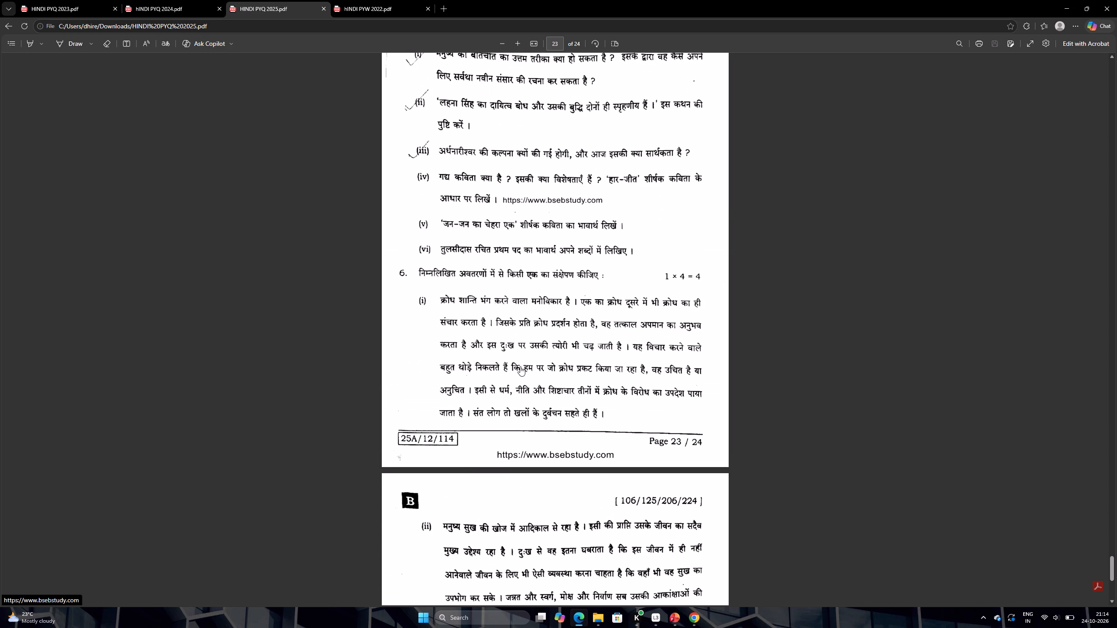
scroll(520, 366, "up", 6)
scroll(520, 366, "down", 3)
scroll(520, 366, "up", 1)
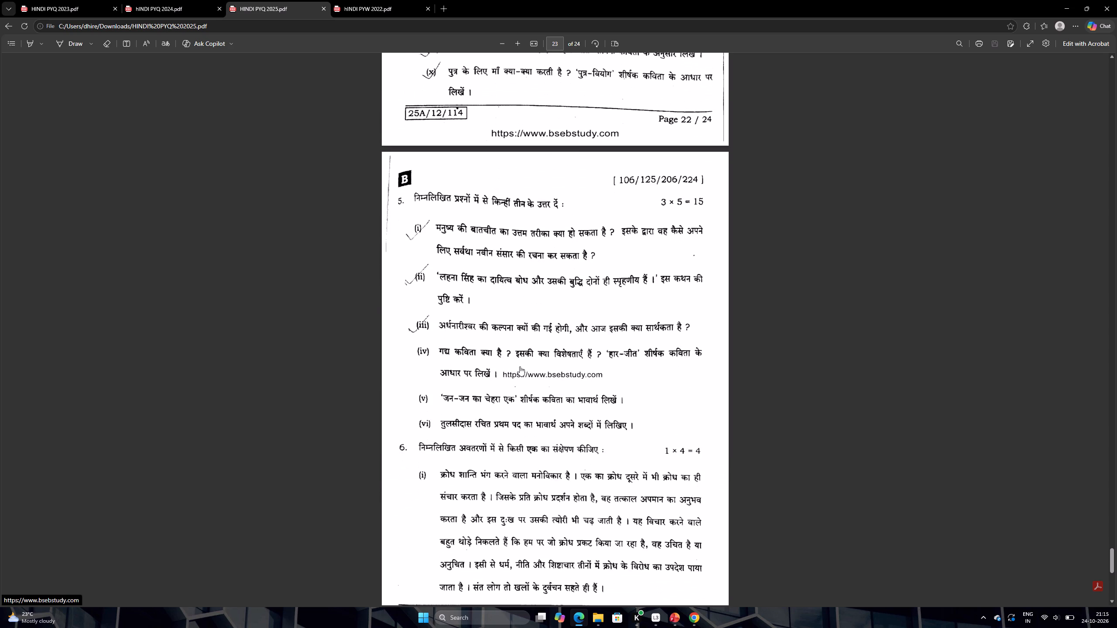
scroll(520, 366, "down", 1)
scroll(520, 366, "up", 2)
scroll(520, 366, "down", 3)
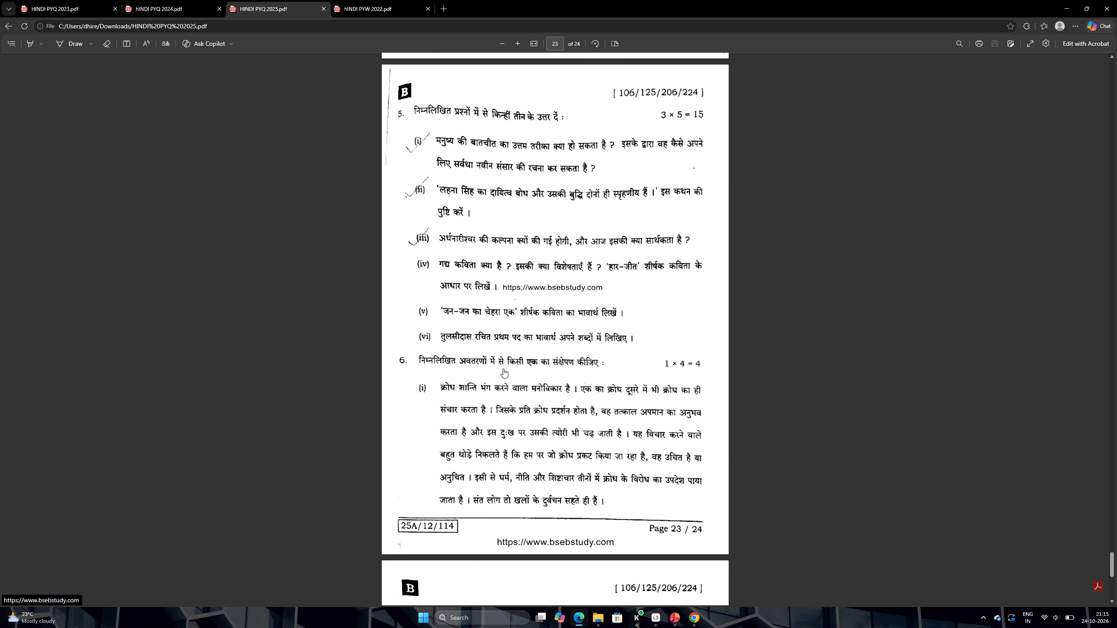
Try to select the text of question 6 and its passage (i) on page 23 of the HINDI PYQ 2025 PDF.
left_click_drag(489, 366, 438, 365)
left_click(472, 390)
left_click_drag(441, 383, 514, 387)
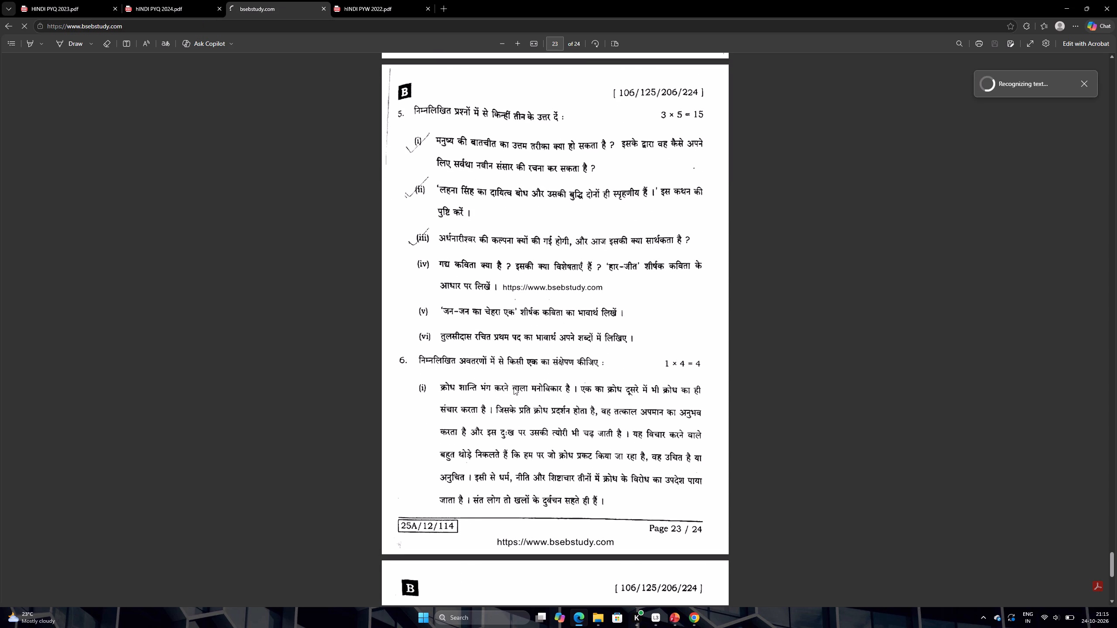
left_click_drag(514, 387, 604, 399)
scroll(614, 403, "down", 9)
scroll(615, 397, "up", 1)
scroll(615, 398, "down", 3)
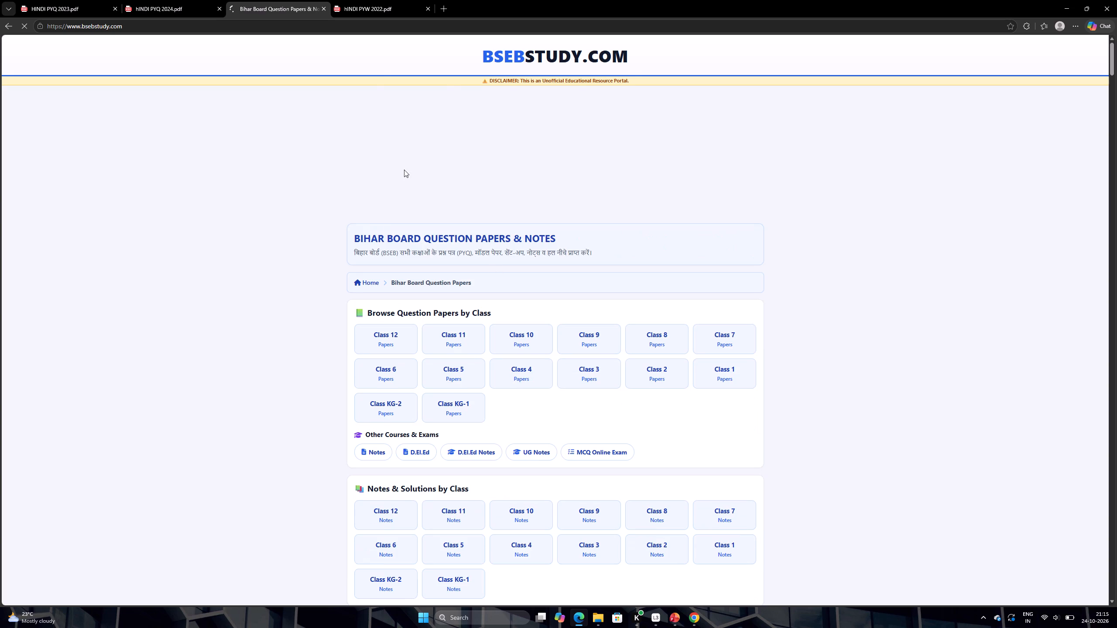
Switch to the HINDI PYW 2022 PDF and examine question 6 and its passages across pages 19 and 20.
left_click(365, 6)
scroll(552, 420, "up", 1)
scroll(552, 420, "down", 4)
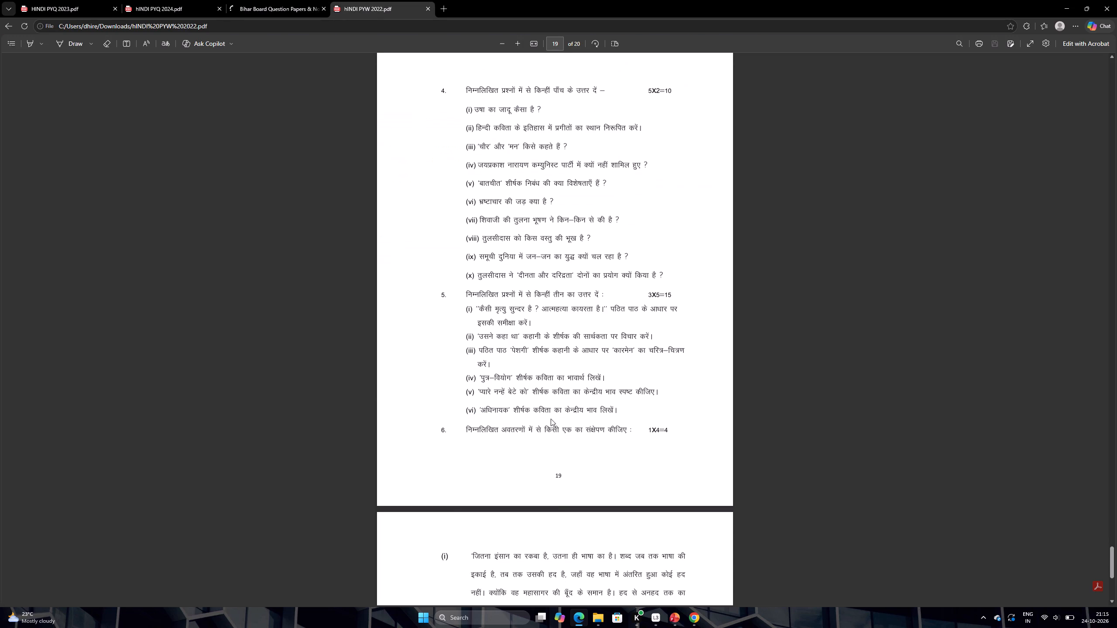
scroll(549, 418, "down", 3)
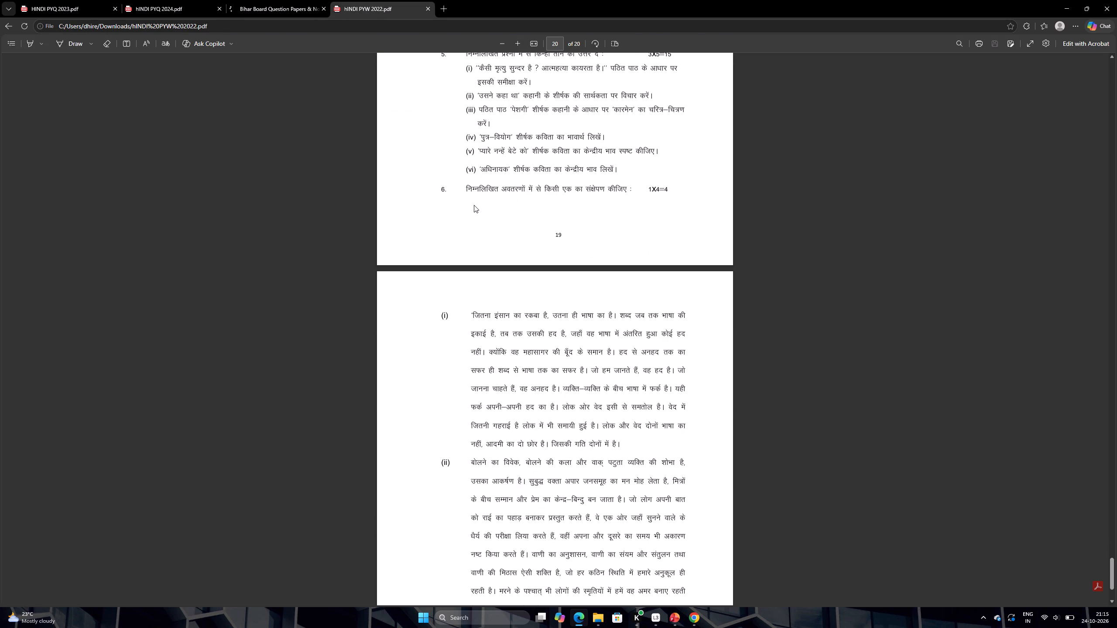
left_click_drag(470, 188, 630, 195)
left_click(620, 283)
left_click_drag(472, 182, 646, 255)
left_click(616, 328)
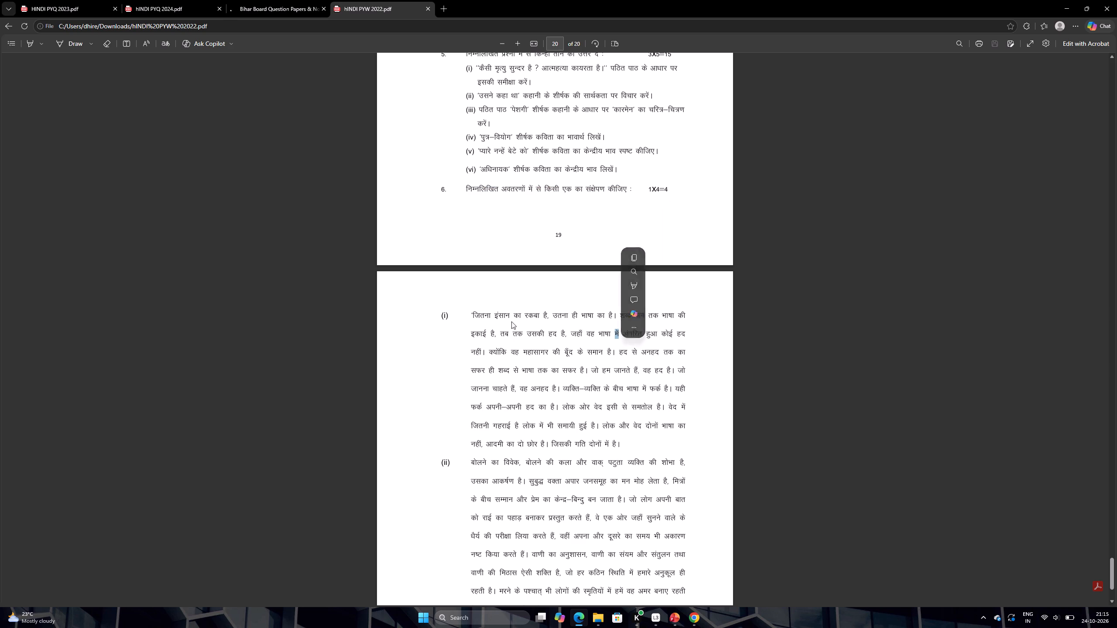
left_click_drag(487, 319, 574, 333)
left_click(525, 423)
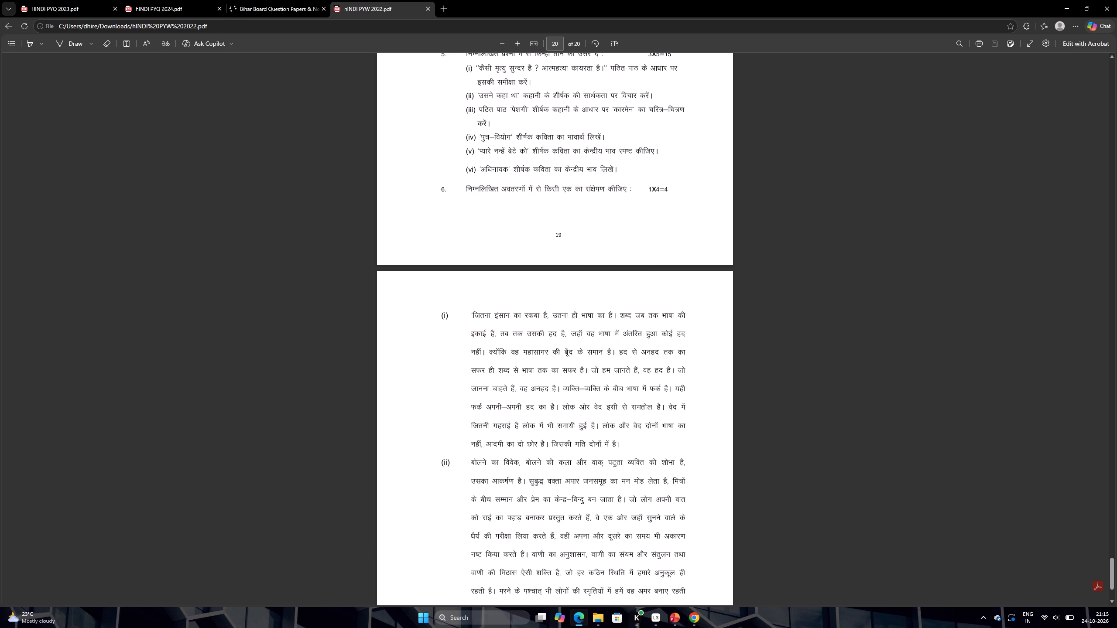
scroll(509, 402, "down", 3)
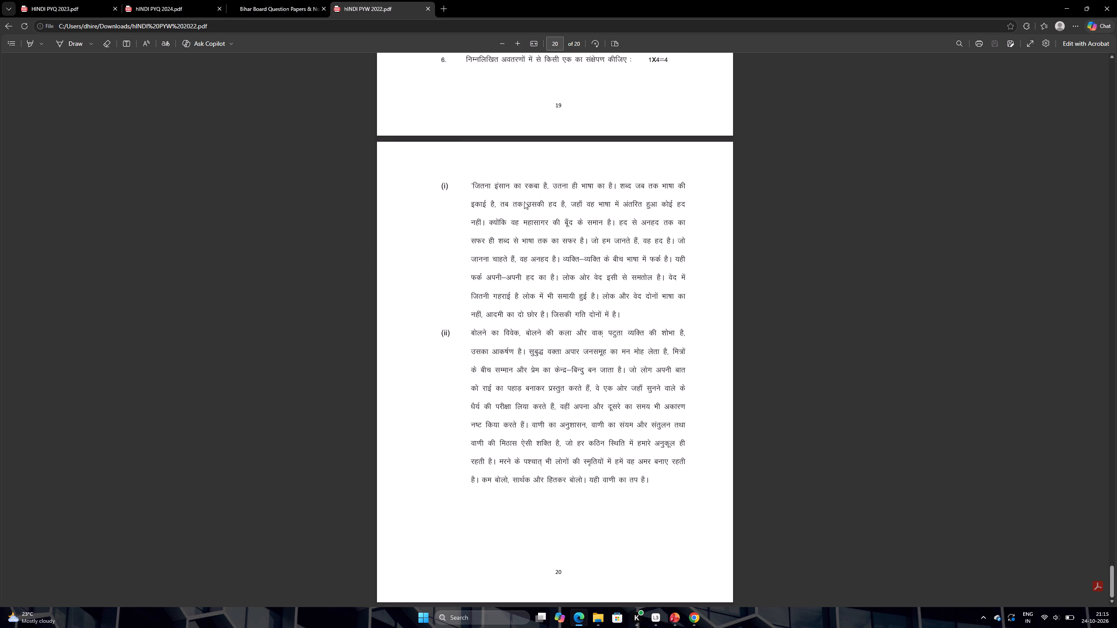
Copy the question 6 heading together with the whole of passage (i) from the HINDI PYW 2022 PDF.
left_click_drag(471, 187, 594, 313)
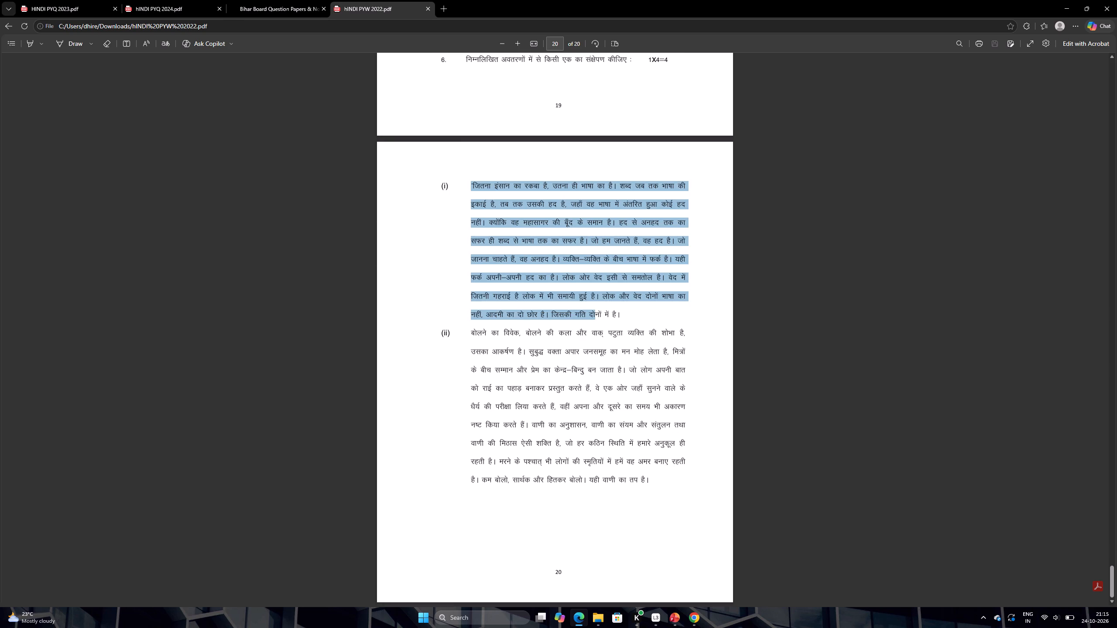
left_click_drag(594, 313, 625, 316)
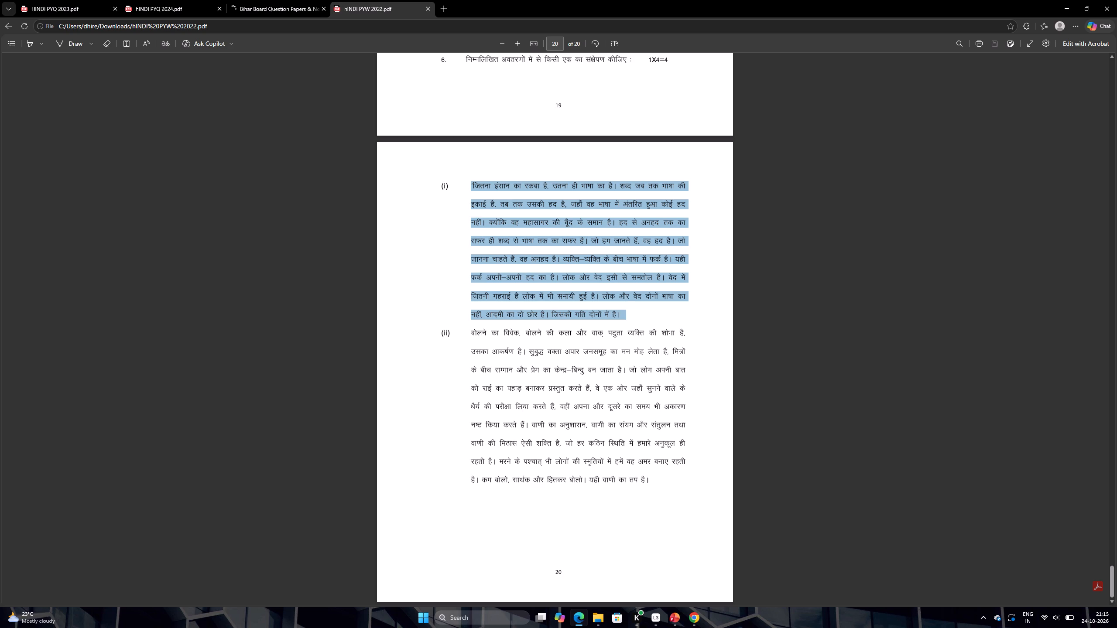
left_click(762, 290)
scroll(693, 248, "up", 3)
left_click(693, 248)
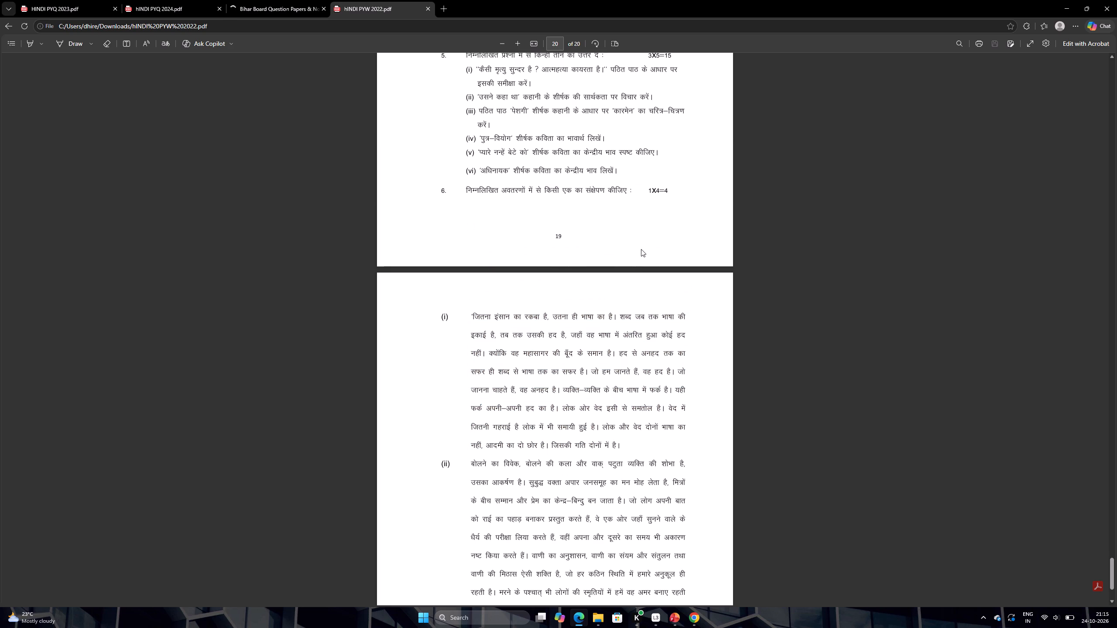
left_click_drag(442, 192, 590, 266)
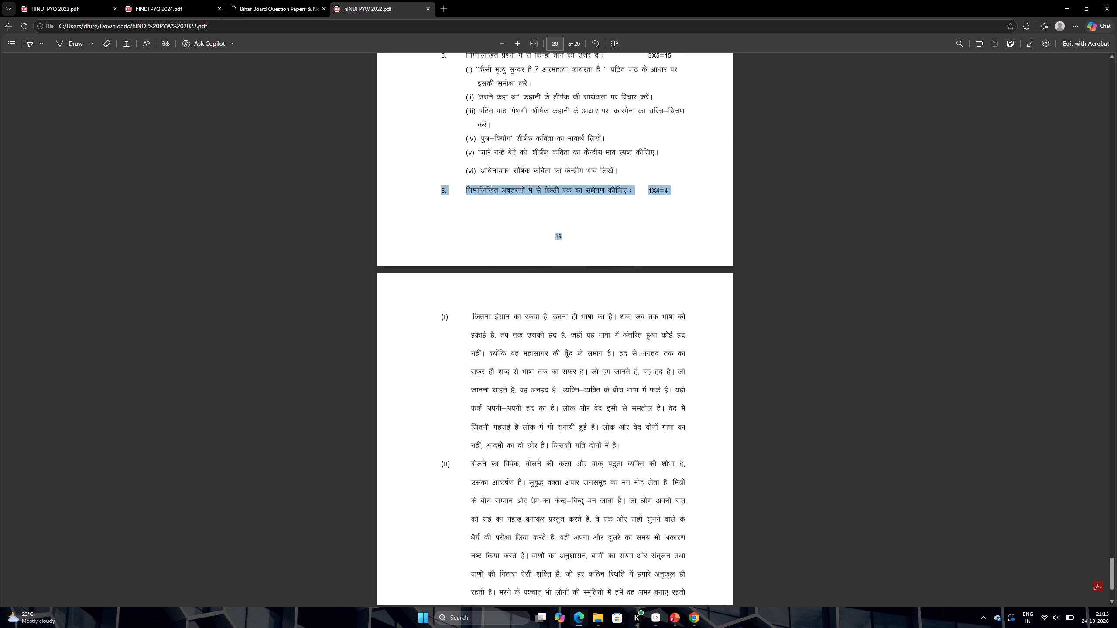
left_click_drag(590, 266, 657, 446)
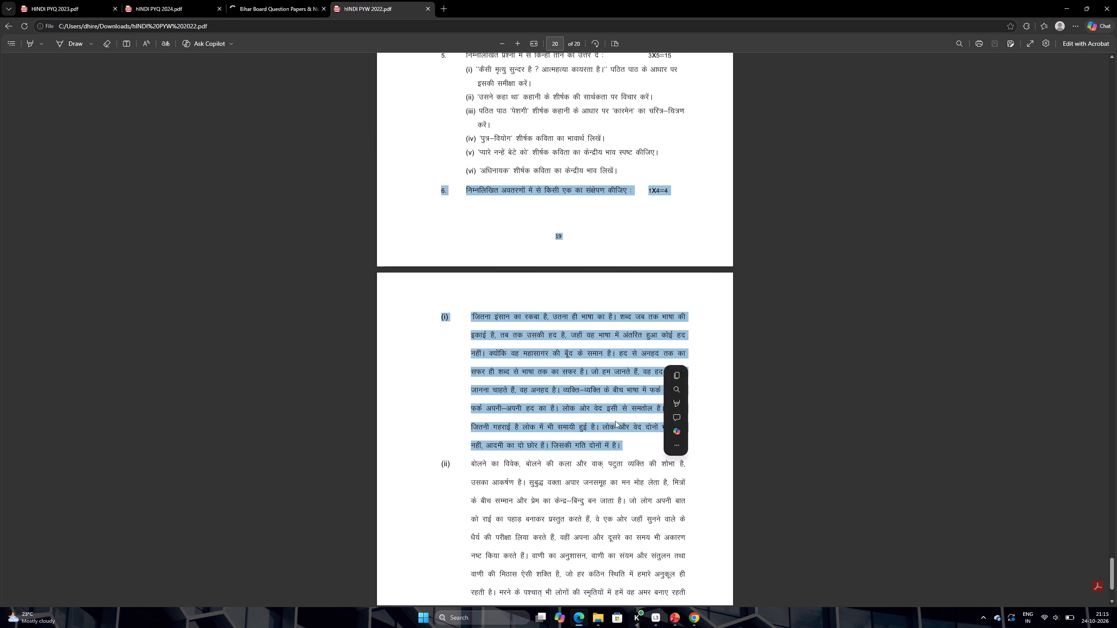
right_click(549, 379)
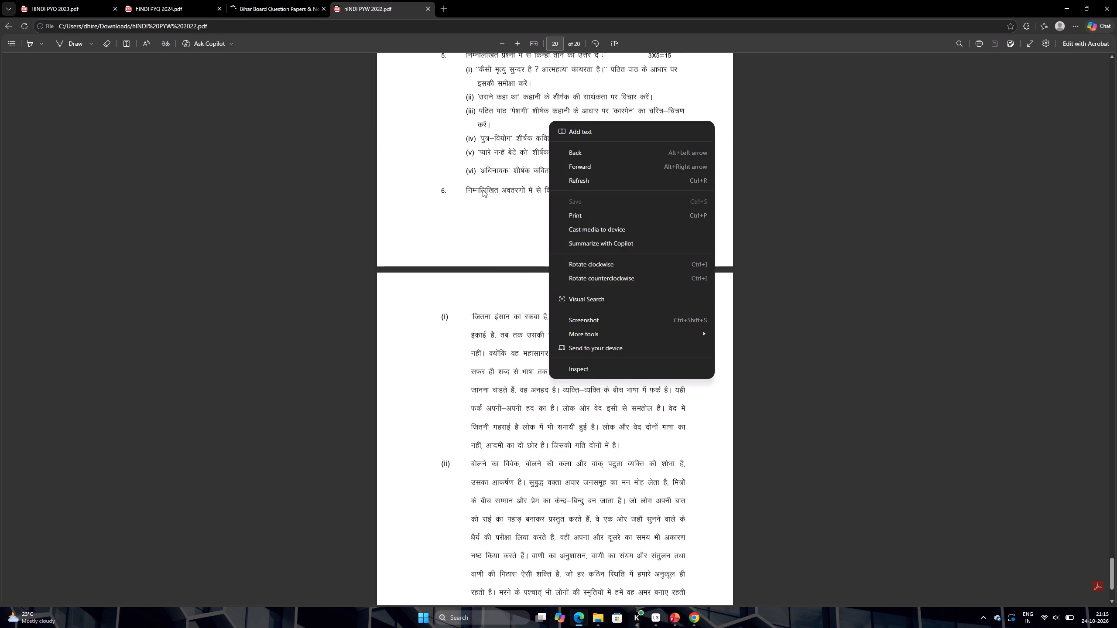
left_click(483, 190)
left_click_drag(462, 188, 479, 193)
left_click(452, 192)
left_click_drag(439, 189, 439, 189)
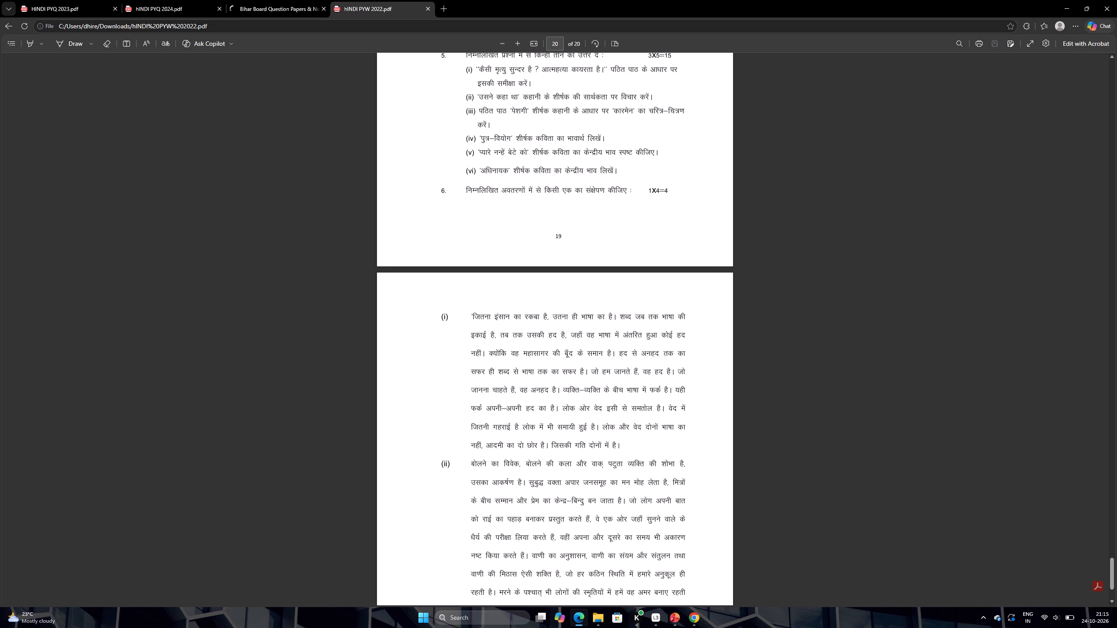
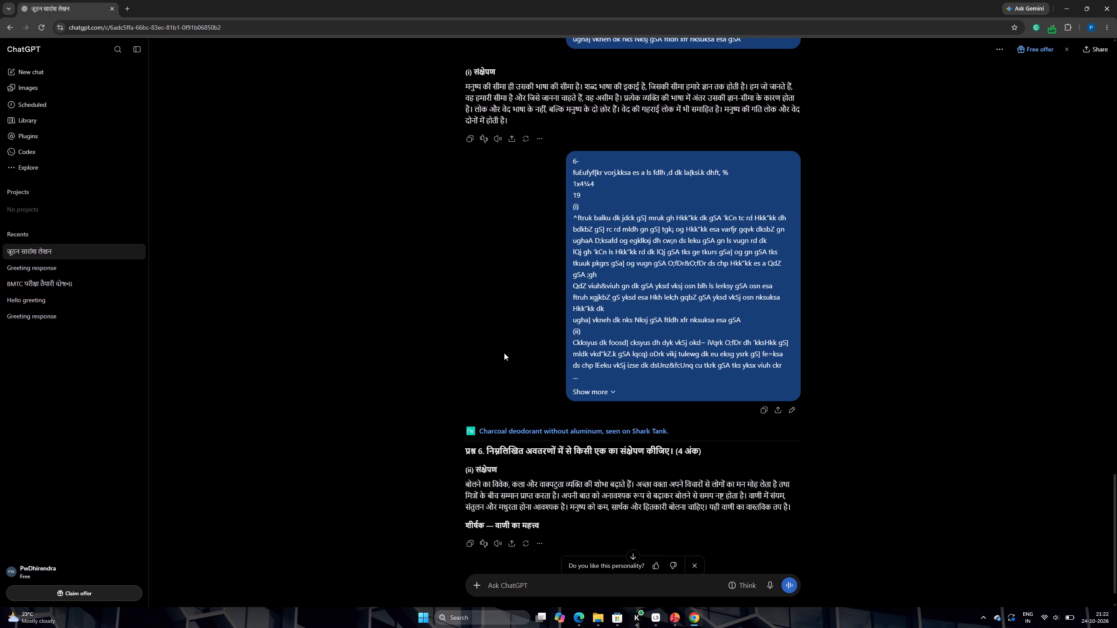
Open a new browser tab and bring up the recent search suggestions in the Google search box.
left_click(127, 3)
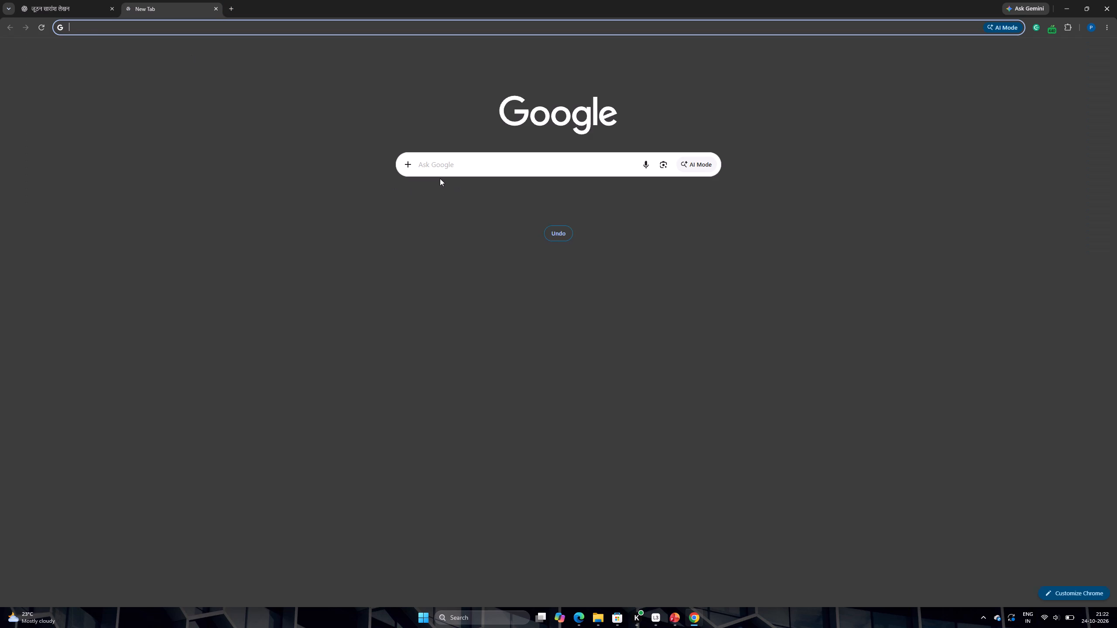
left_click(446, 169)
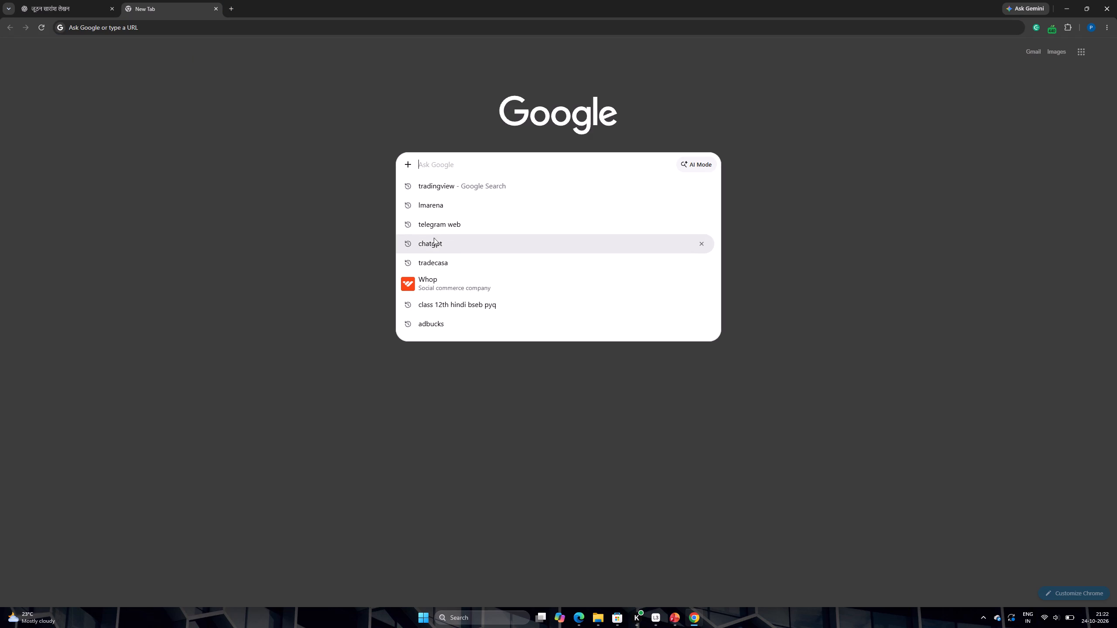
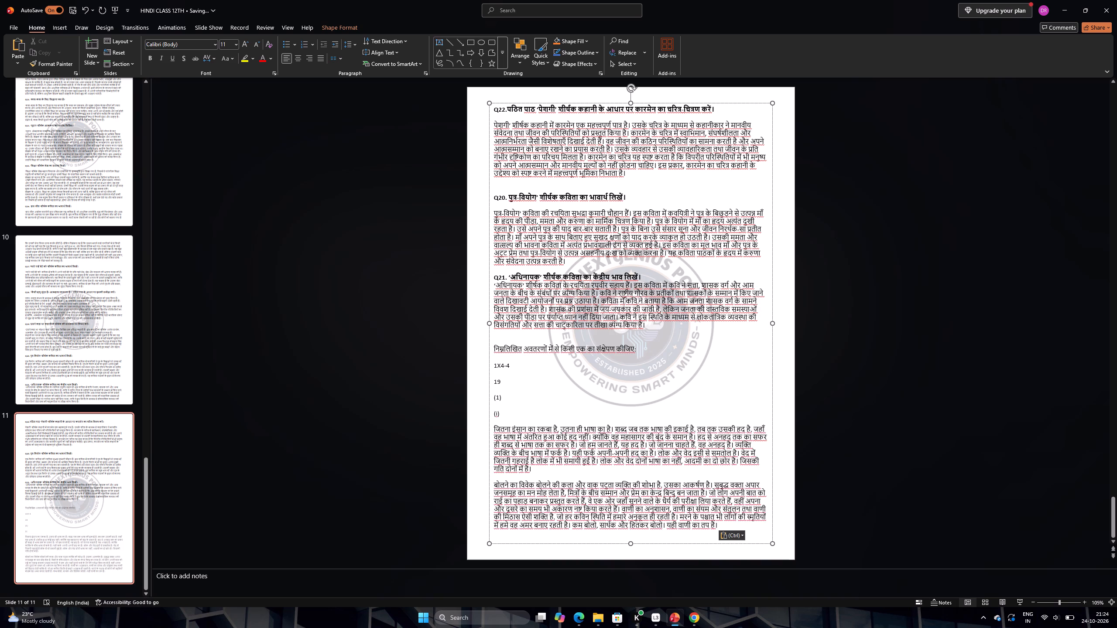
Select the stray lines 1X4-4, 19 and (1) below the संक्षेपण question heading on slide 11.
left_click_drag(502, 399, 492, 366)
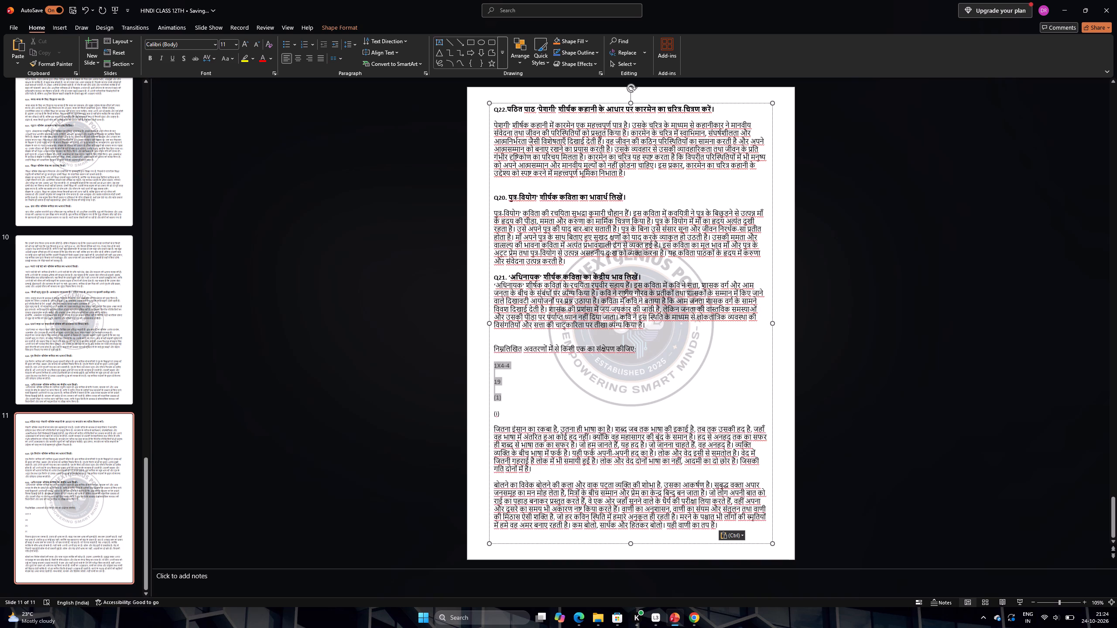
Delete the leftover marks, number and (i) lines between the संक्षेपण question heading and the जितना इंसान passage on slide 11.
left_click_drag(492, 366, 492, 366)
key("BackSpace")
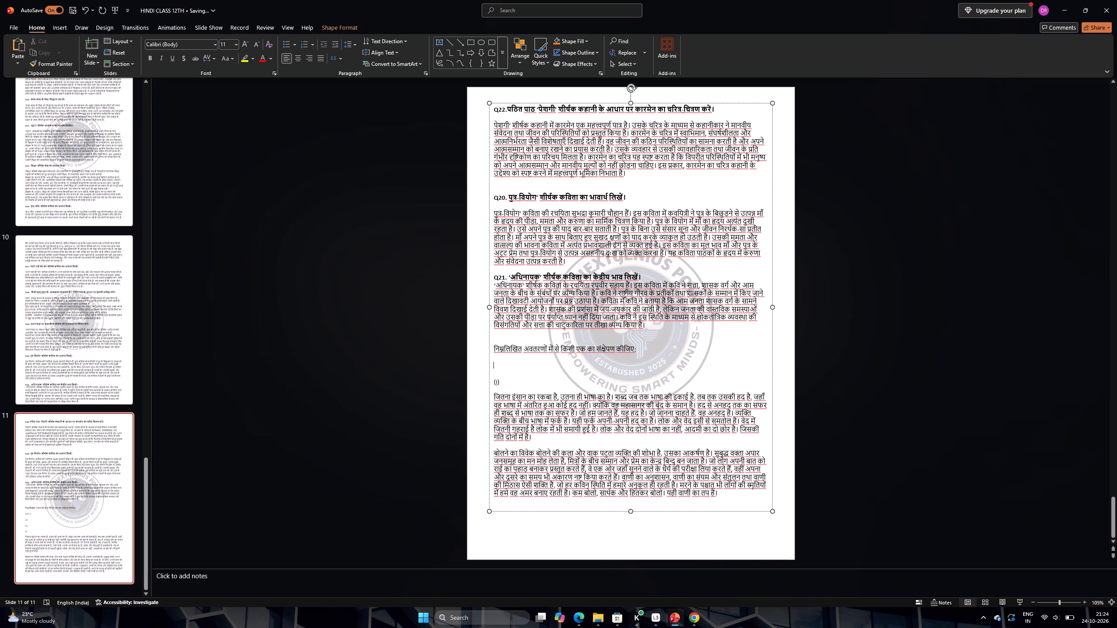
left_click_drag(500, 383, 499, 383)
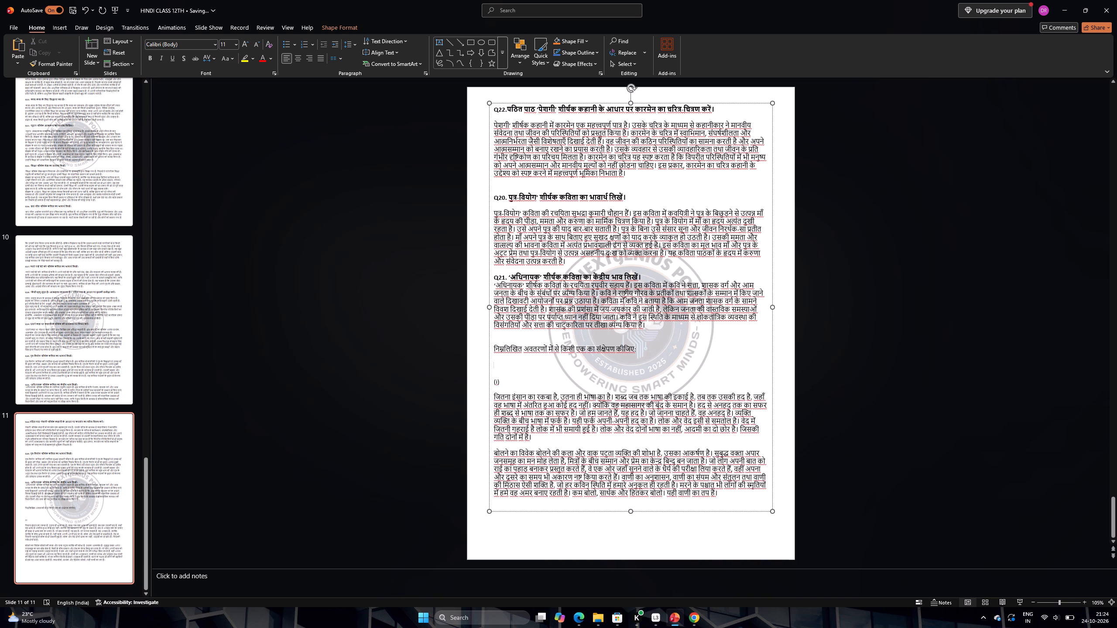
left_click_drag(499, 383, 492, 378)
key("BackSpace")
Prefix the निम्नलिखित अवतरणों संक्षेपण question heading with Q.
left_click(493, 352)
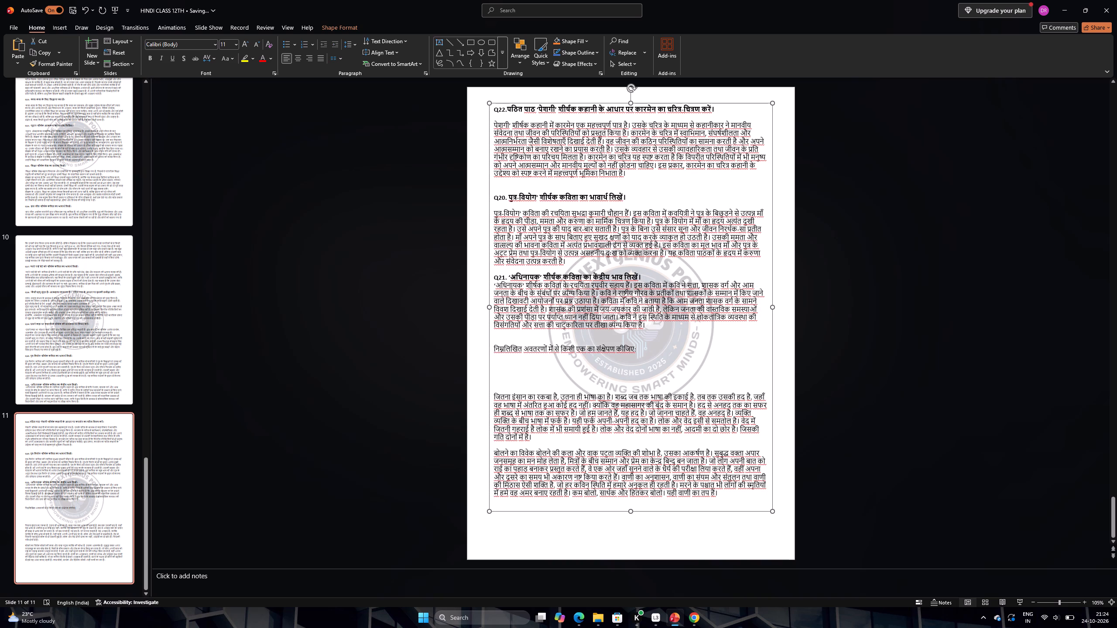
left_click(494, 350)
key("q")
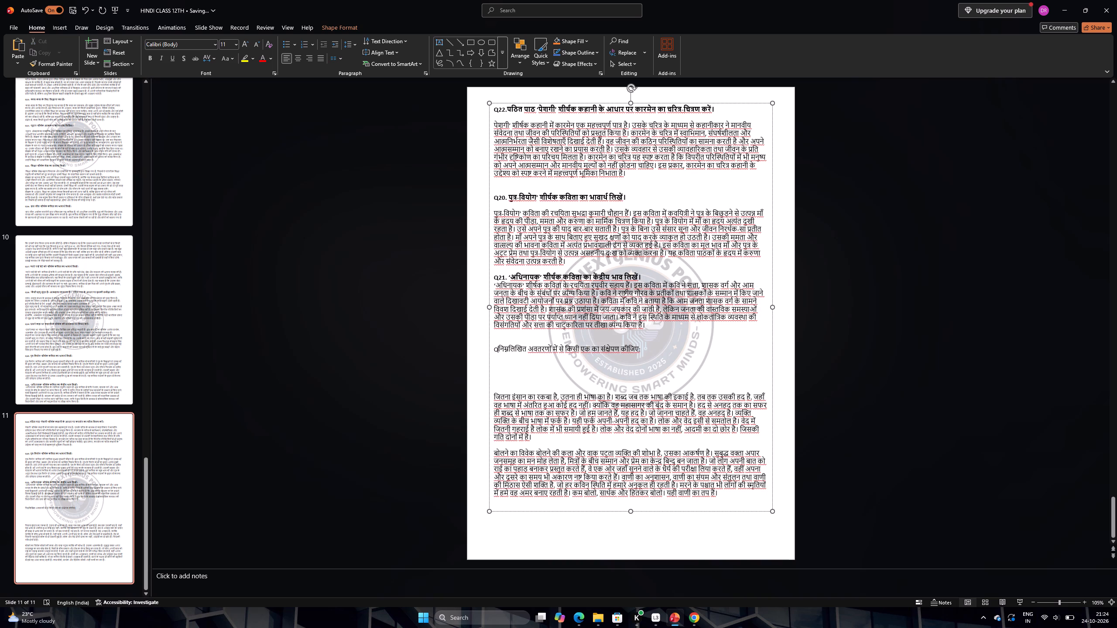
key("space")
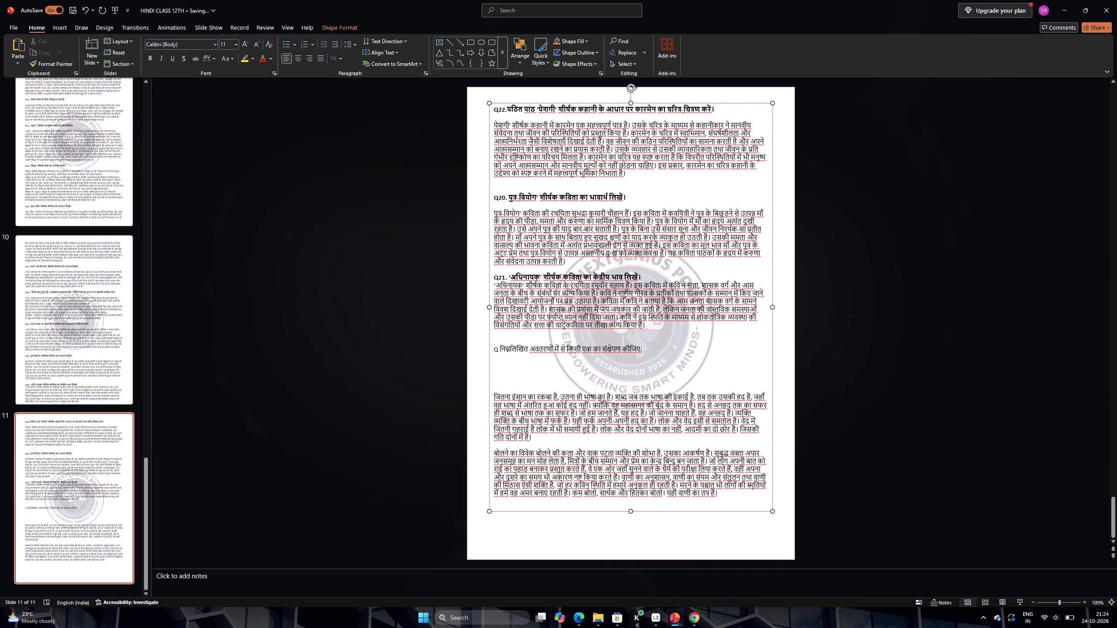
key("BackSpace")
key("period")
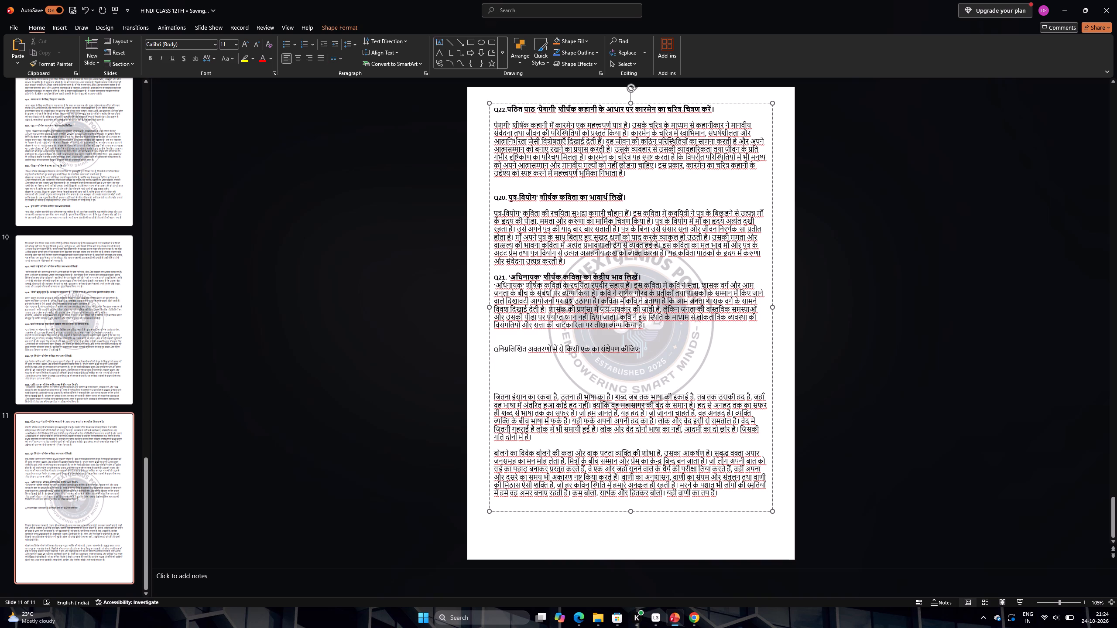
Label the passage beginning जितना इंसान with (i) and a space in front of its first word.
left_click(493, 397)
left_click(495, 398)
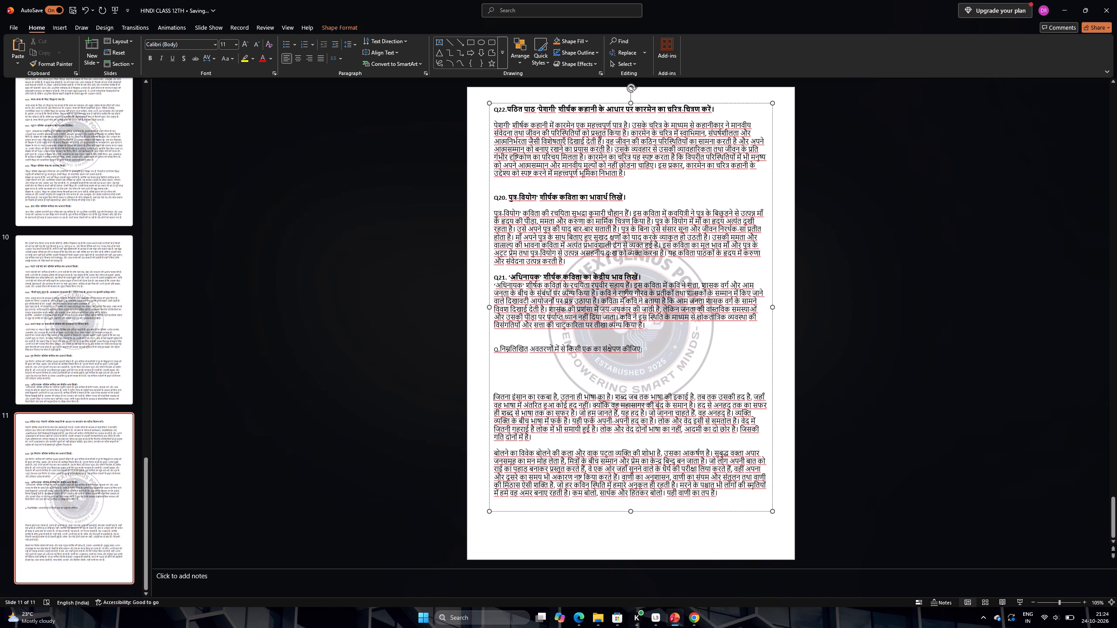
key("shift+parenleft")
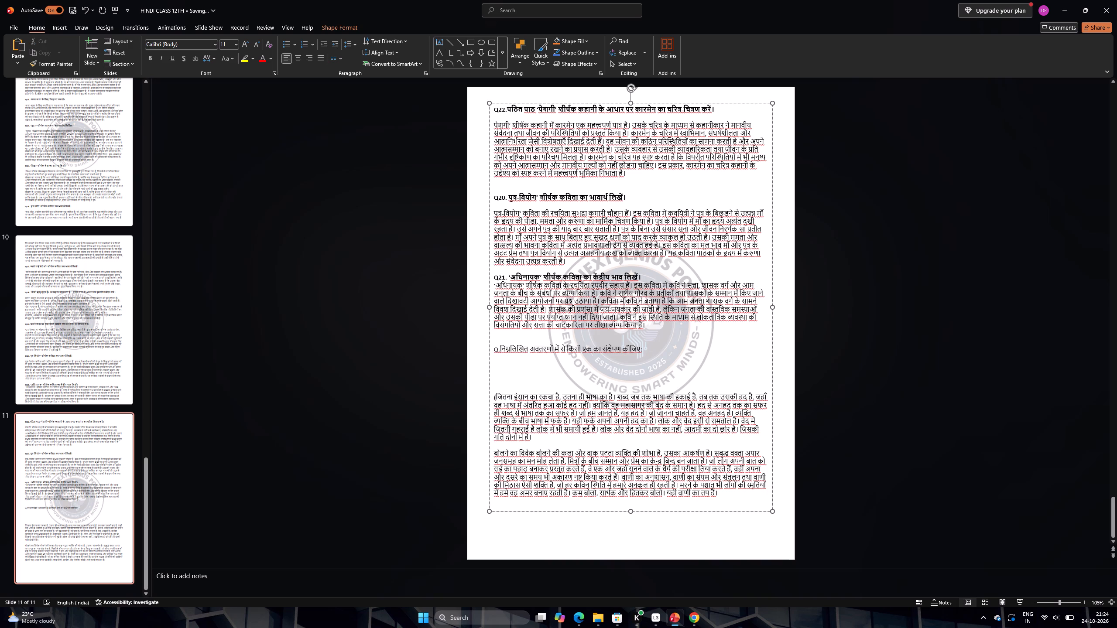
key("i")
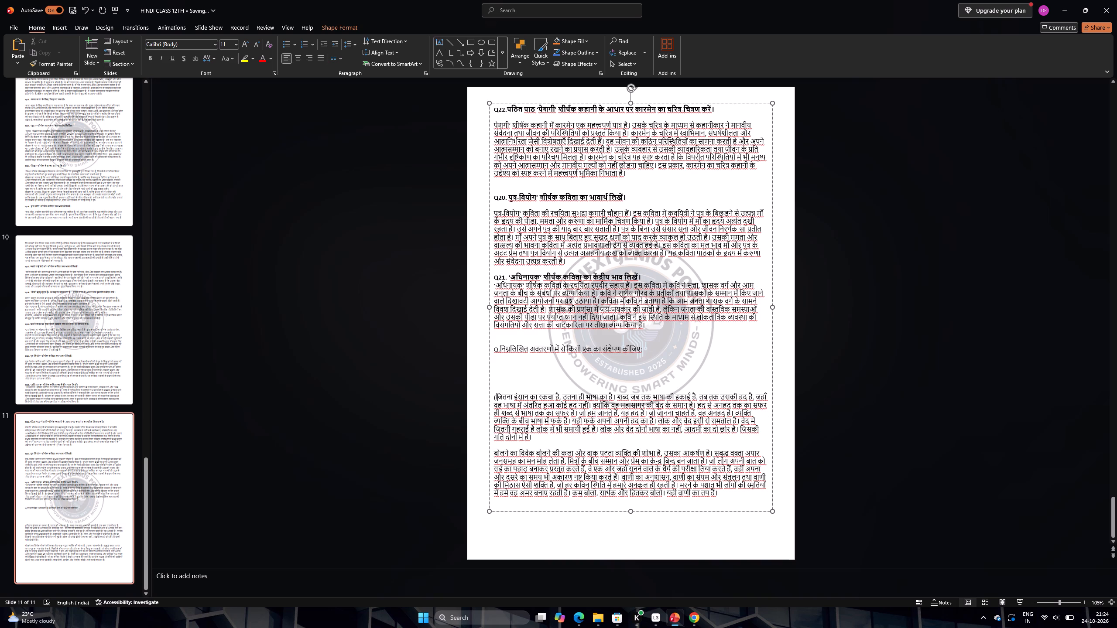
key("shift+parenright")
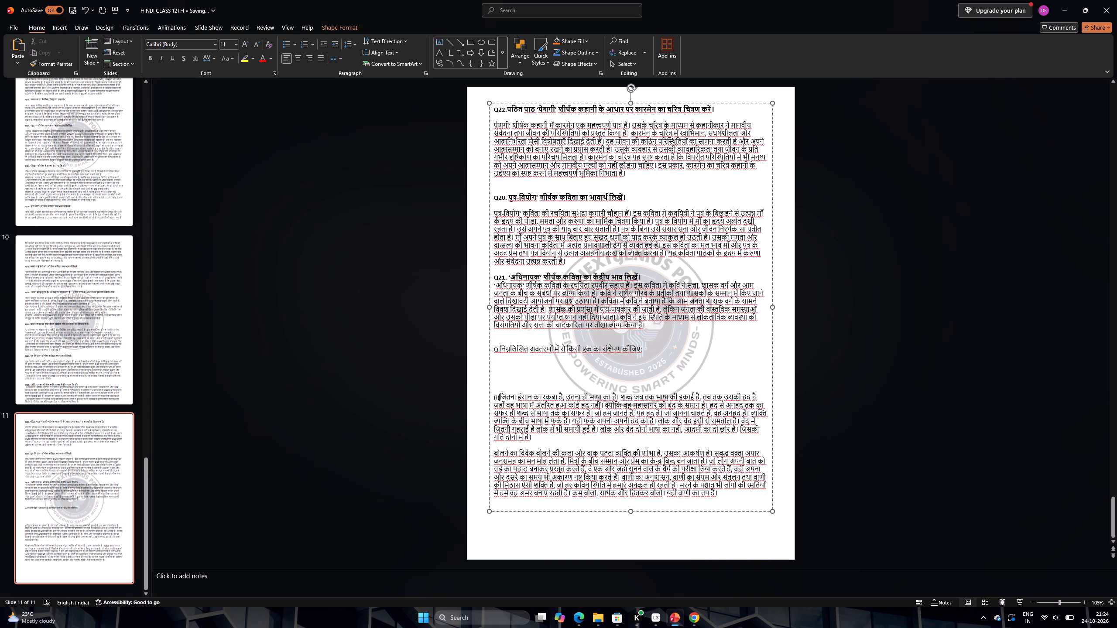
key("space")
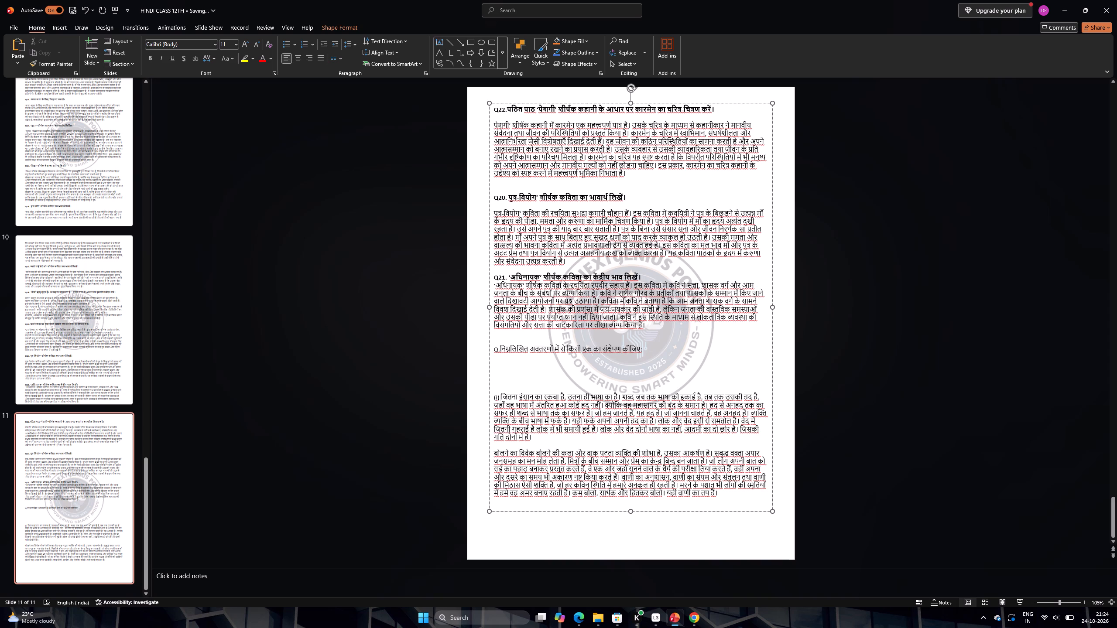
Remove the extra blank lines between the संक्षेपण question heading and passage (i).
left_click(493, 397)
left_click(494, 397)
key("BackSpace")
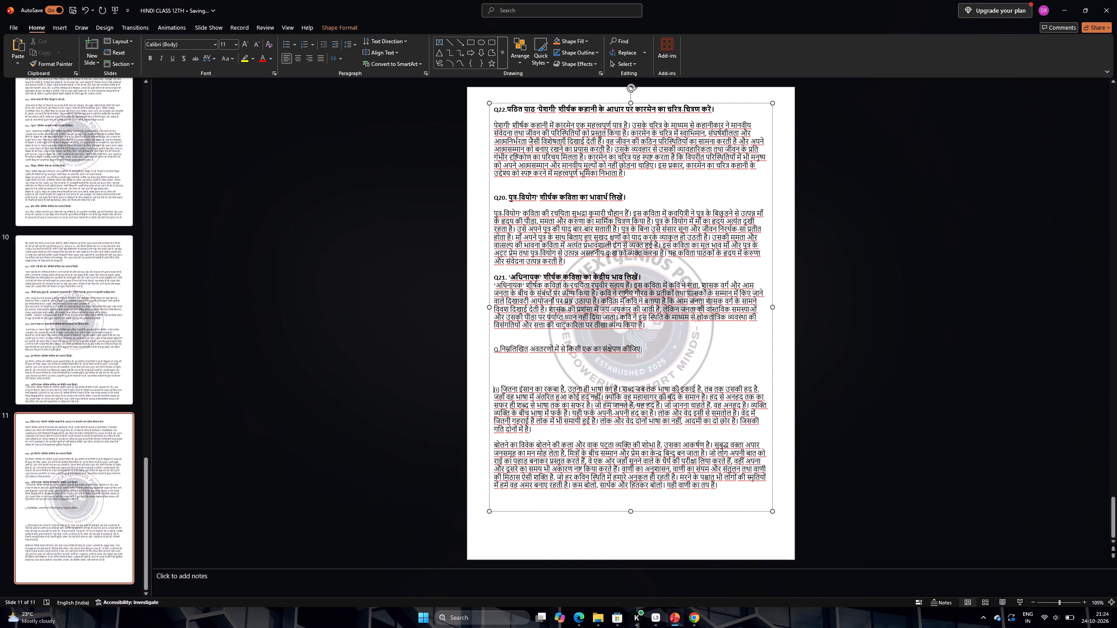
key("BackSpace")
key("BackSpace")
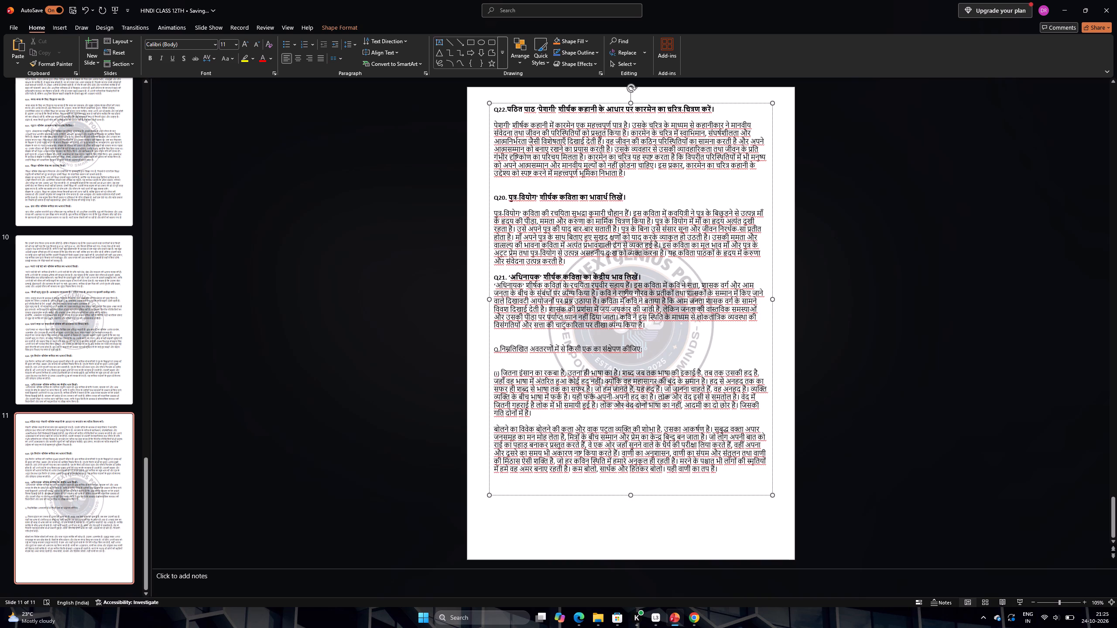
key("BackSpace")
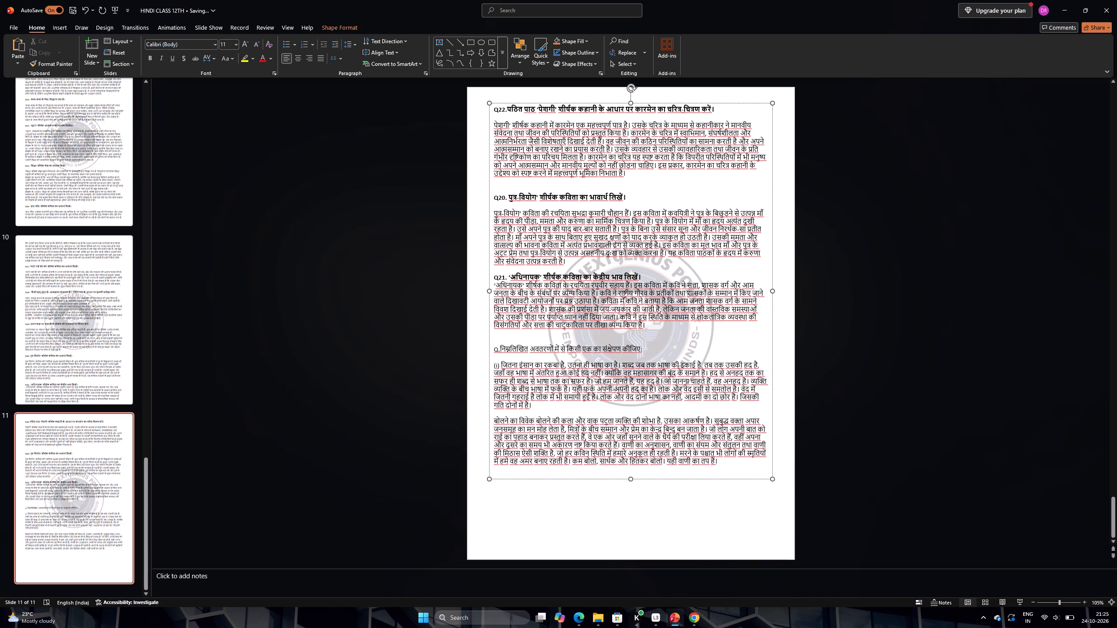
Add a new line below passage (i) and start its answer label with the letter A.
left_click(541, 407)
key("Return")
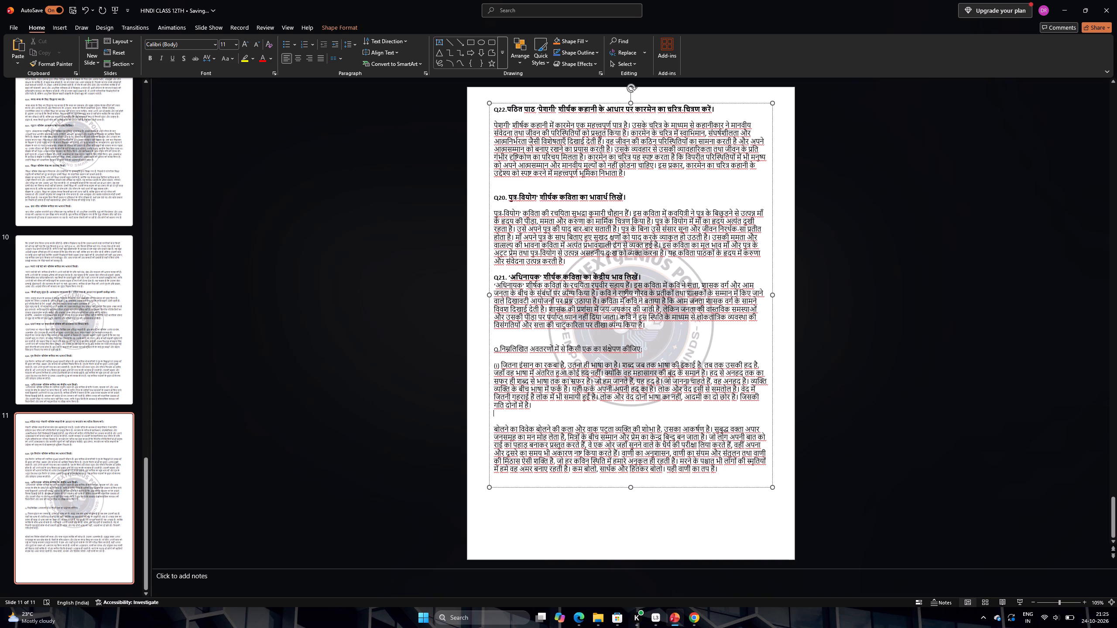
type("ANS")
key("BackSpace")
key("BackSpace")
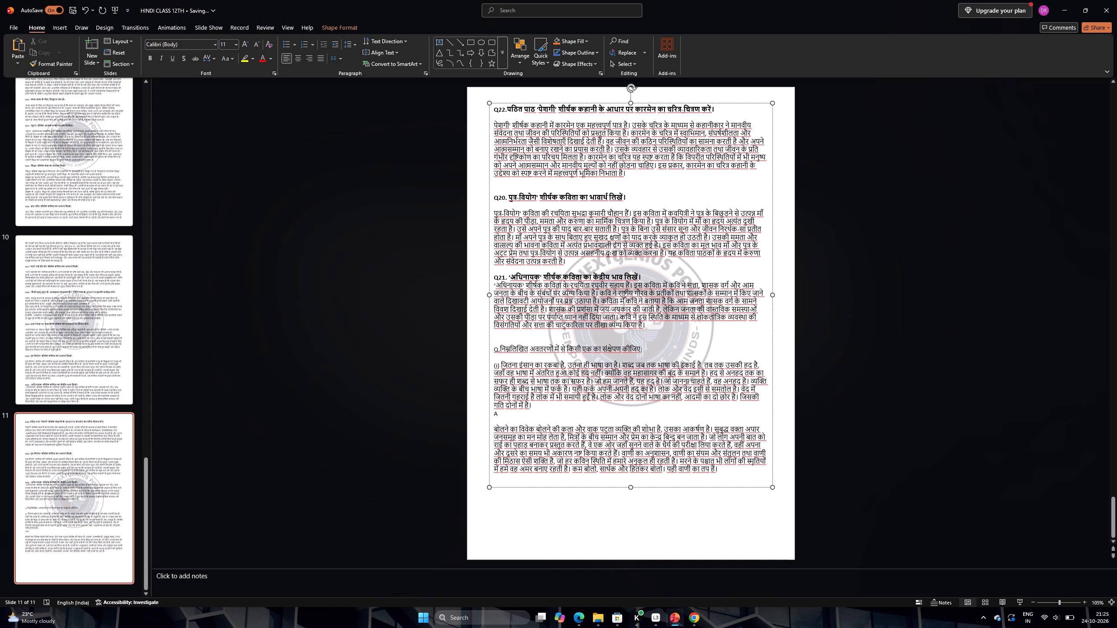
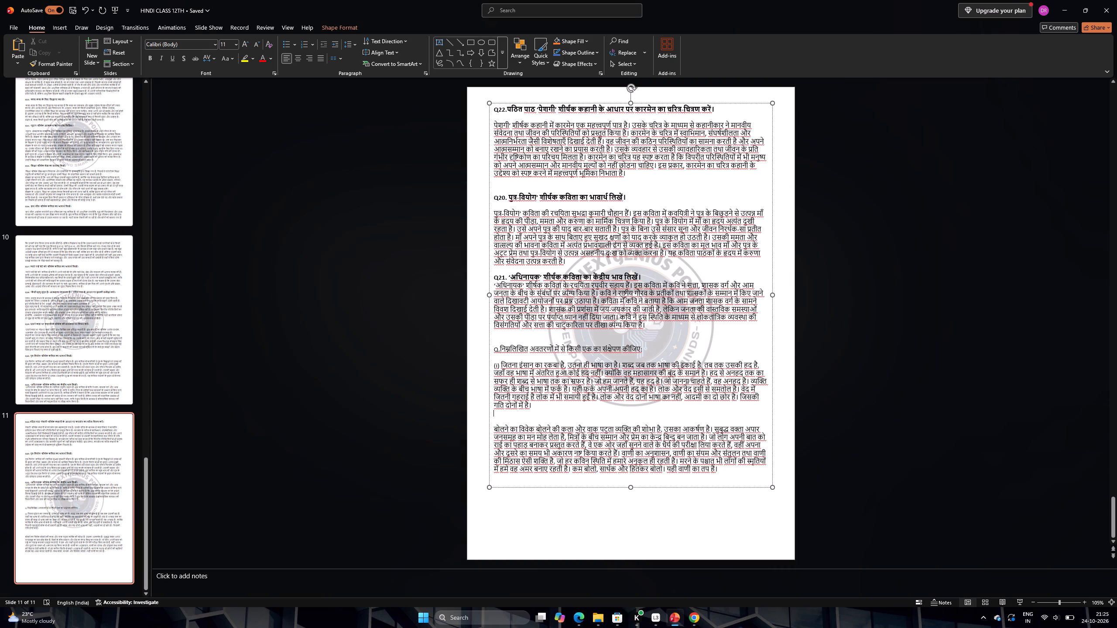
key("ctrl+v")
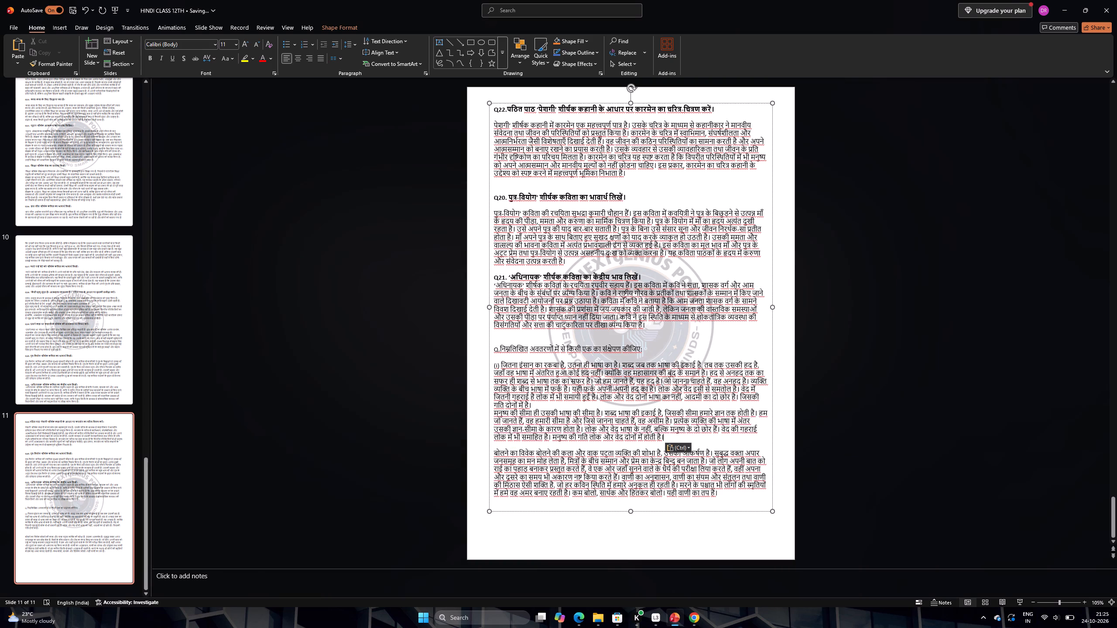
Label the pasted answer beginning मनुष्य की सीमा with Answer:- and a space in front of its first word.
left_click(494, 415)
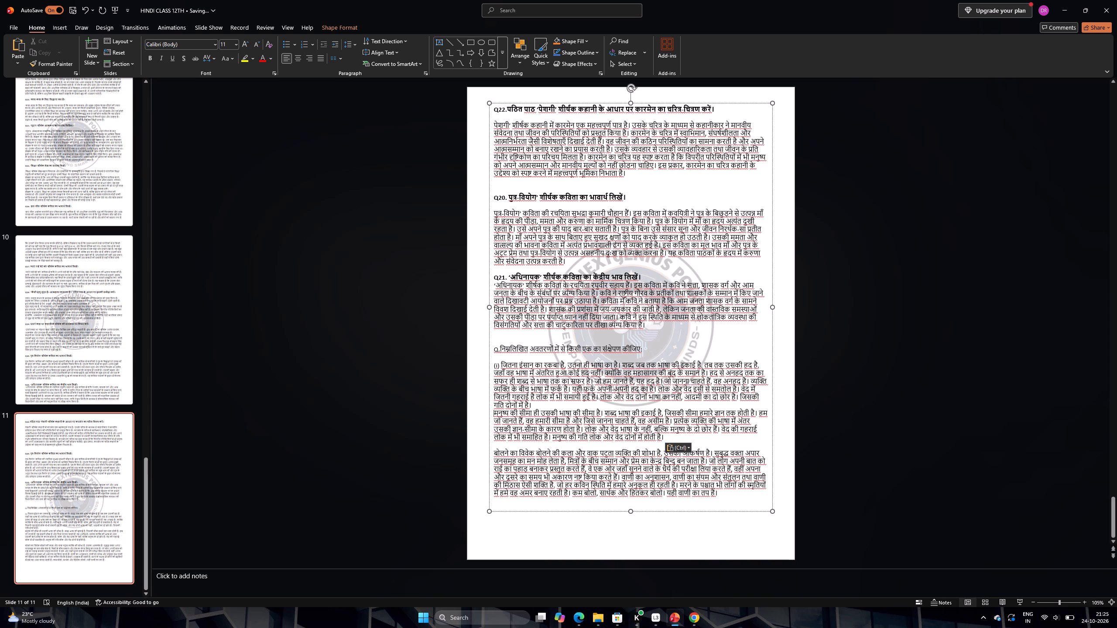
key("a")
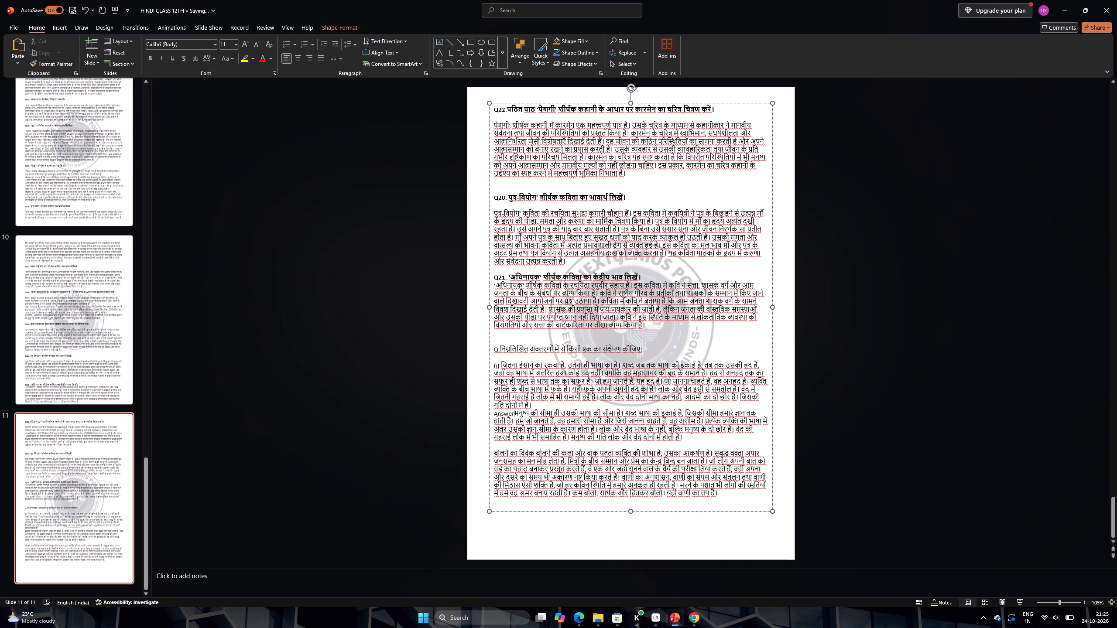
key("shift+colon")
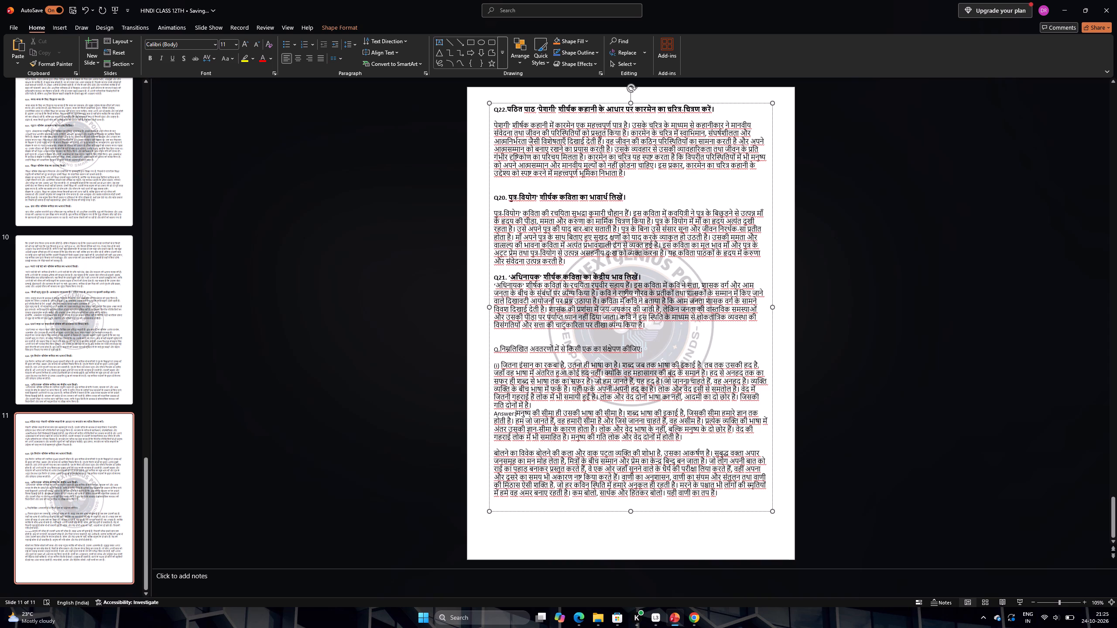
key("semicolon")
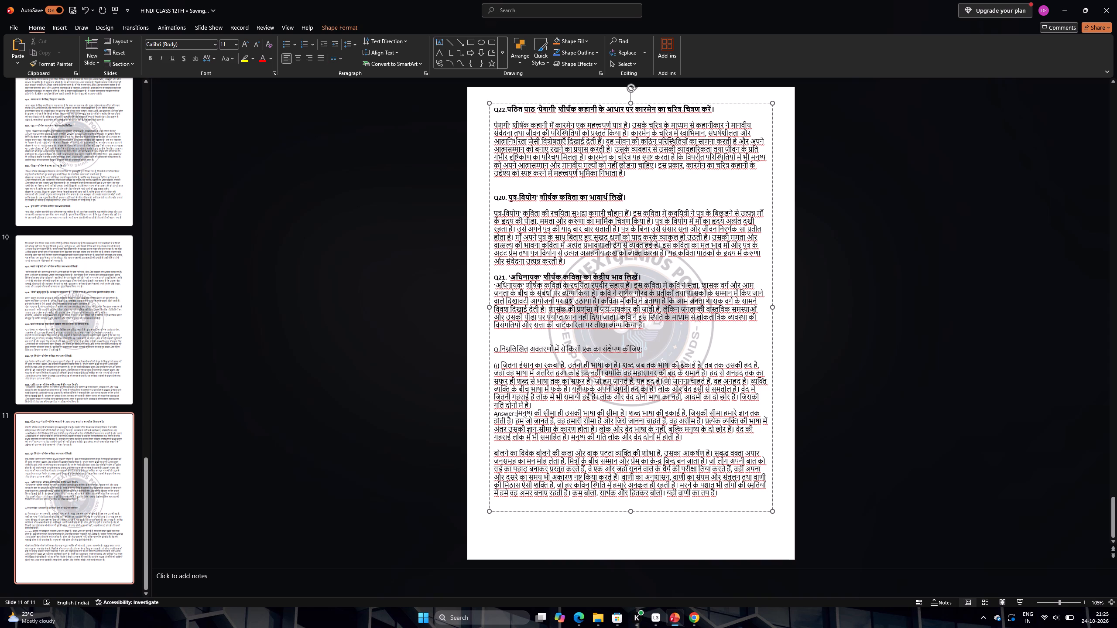
key("BackSpace")
key("minus")
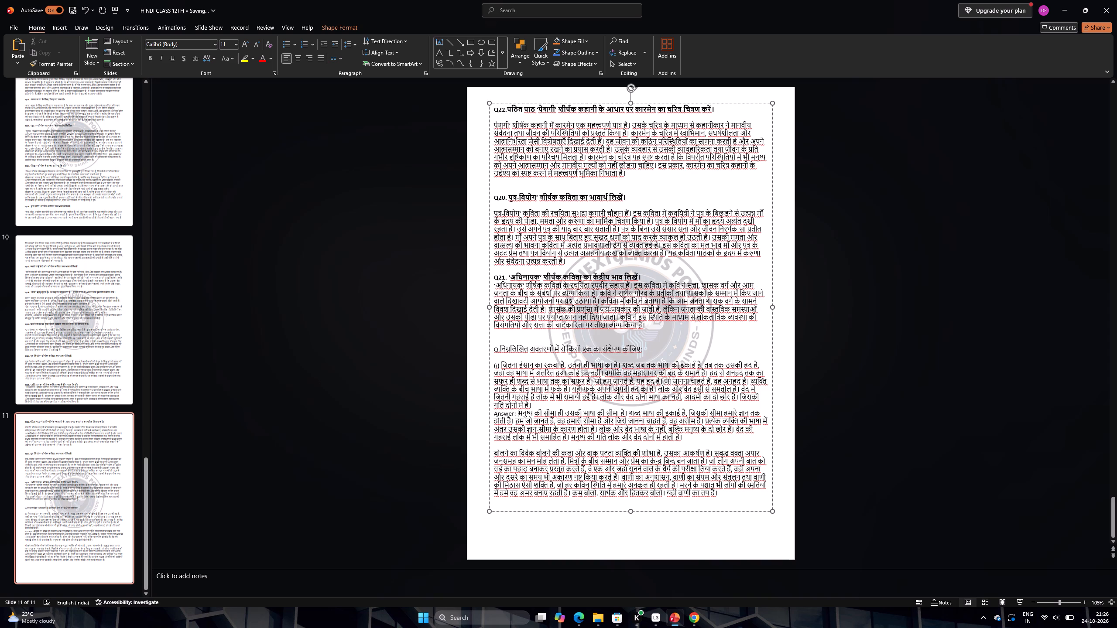
key("space")
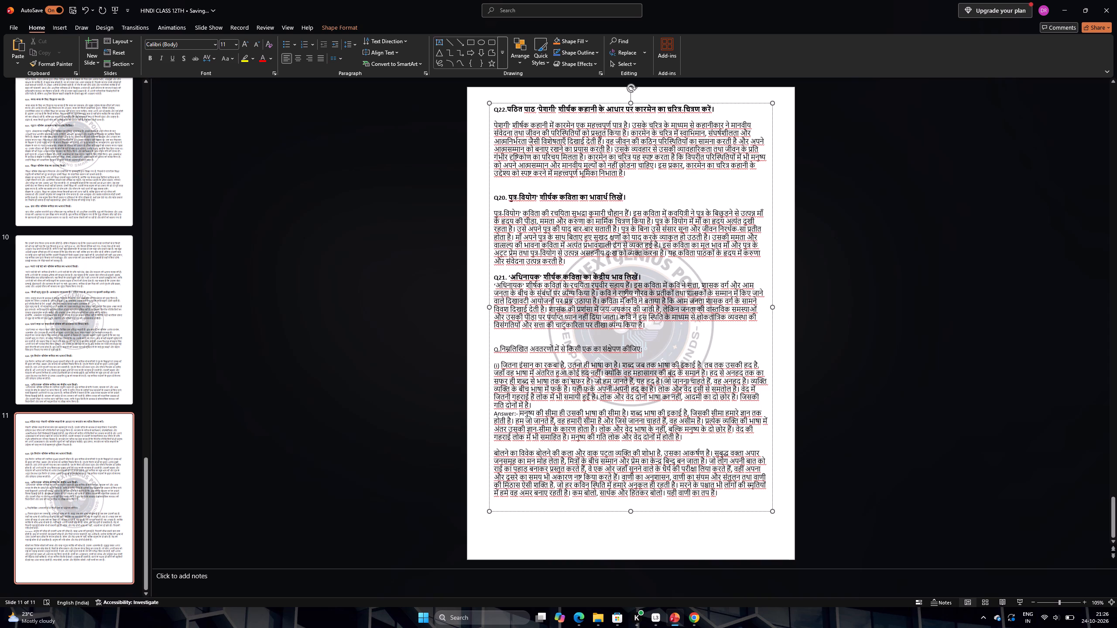
Insert a blank line between the end of passage (i) and its answer.
left_click(537, 406)
key("Return")
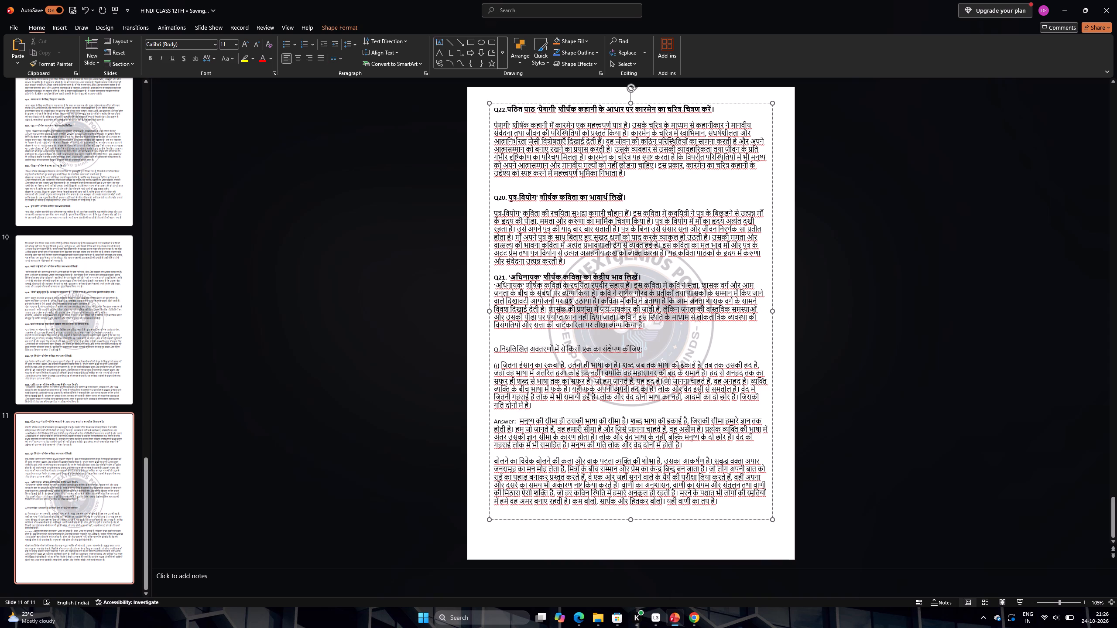
Label the passage beginning बोलने का विवेक with (ii) and a space in front of its first word.
left_click(494, 463)
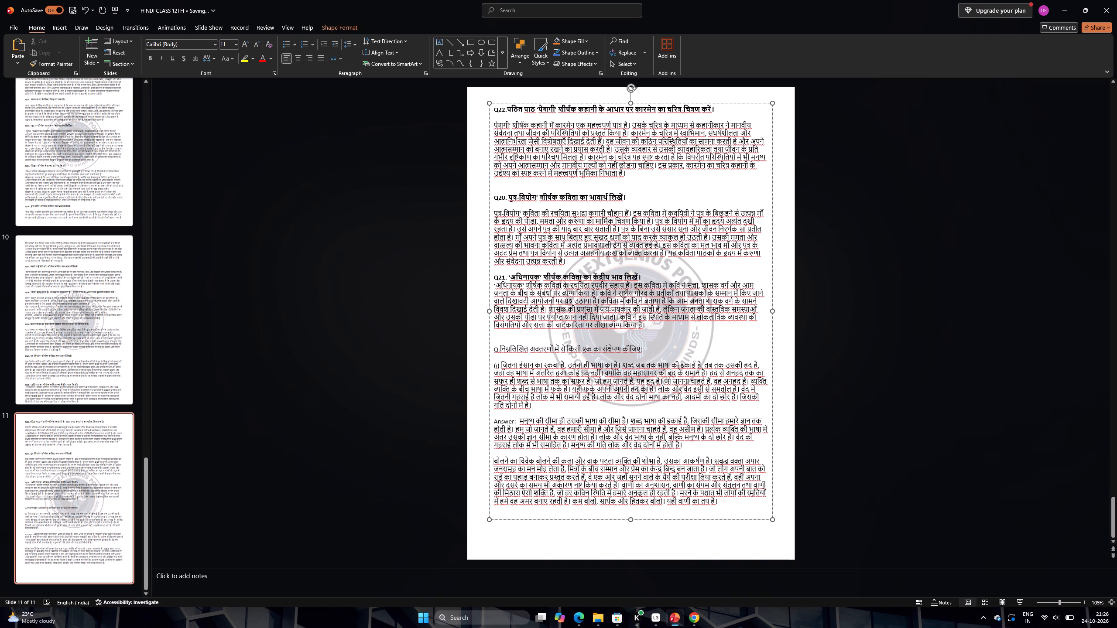
key("shift+parenleft")
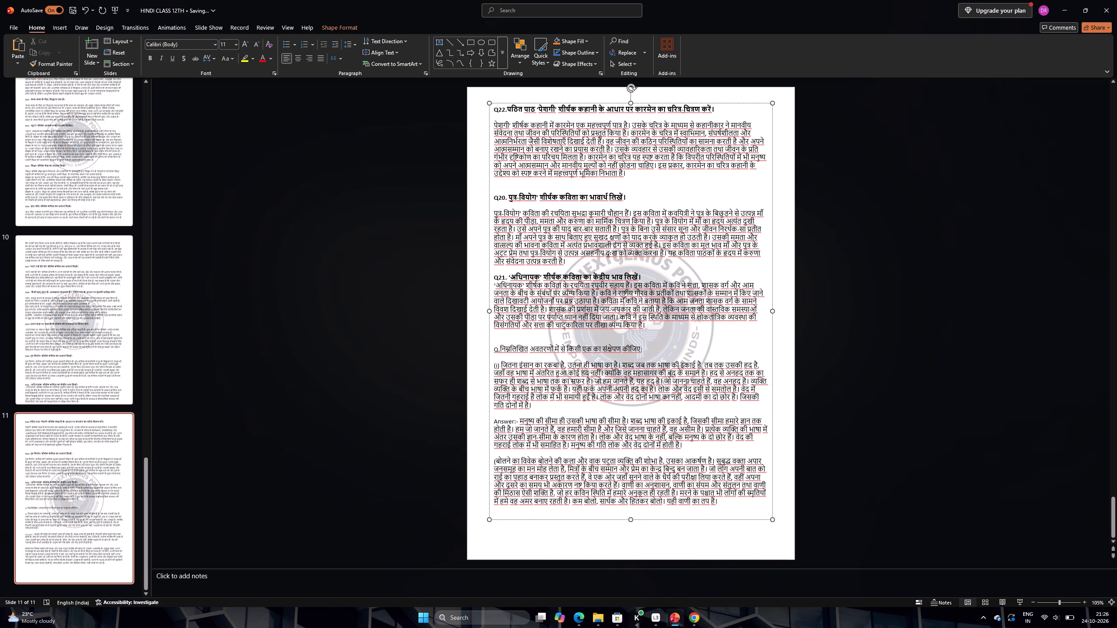
type("ii")
key("shift+parenright")
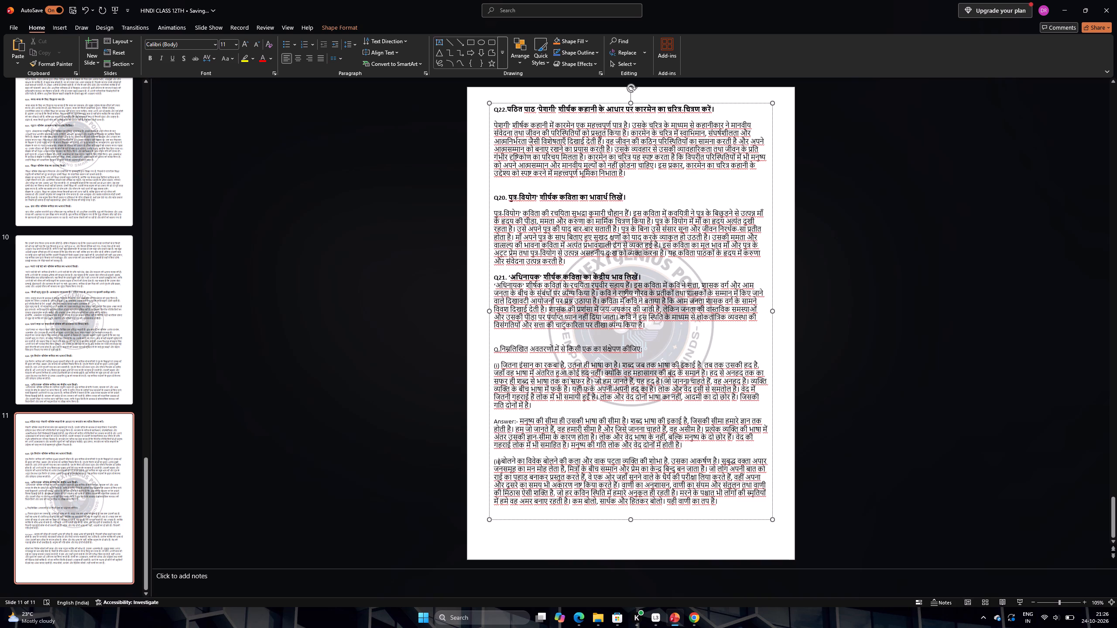
key("space")
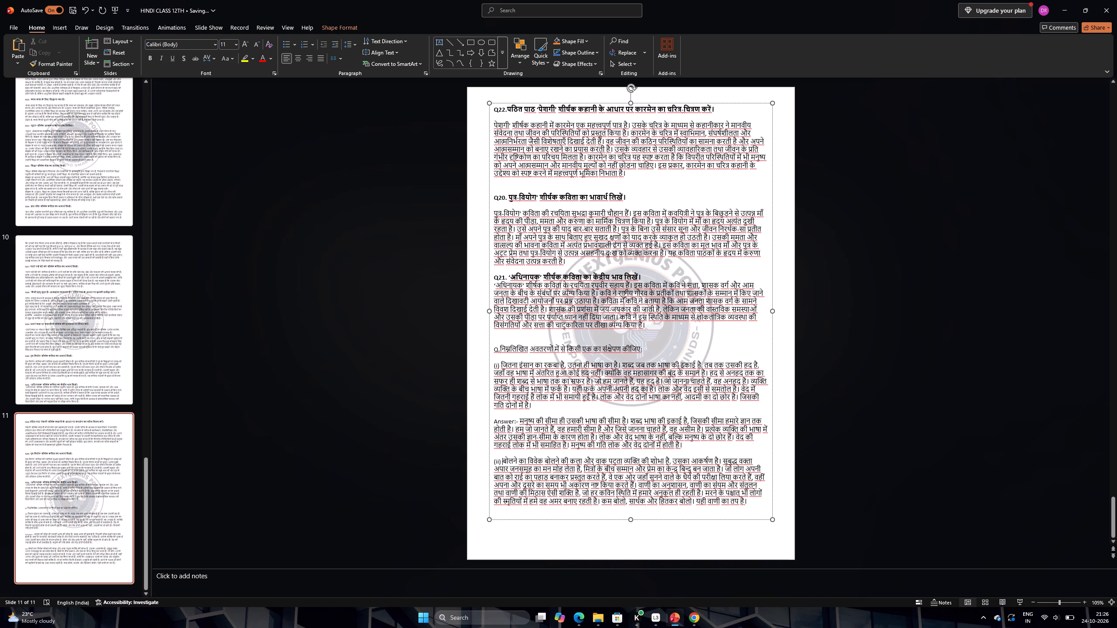
Make the संक्षेपण question heading beginning Q.निम्नलिखित अवतरणों bold.
left_click_drag(642, 349, 505, 349)
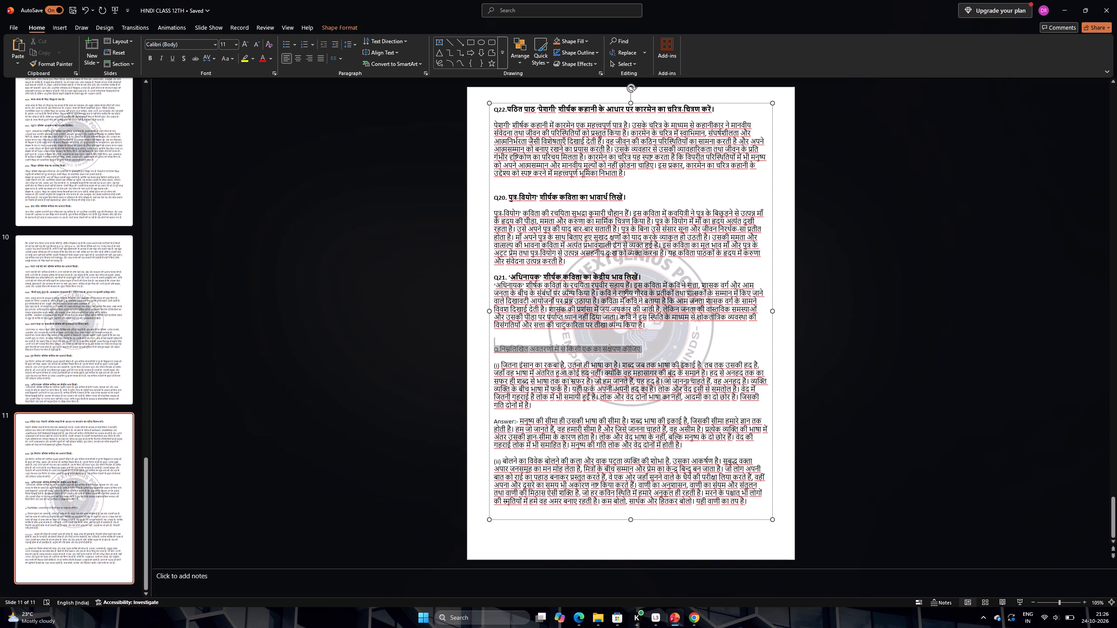
left_click_drag(505, 349, 495, 349)
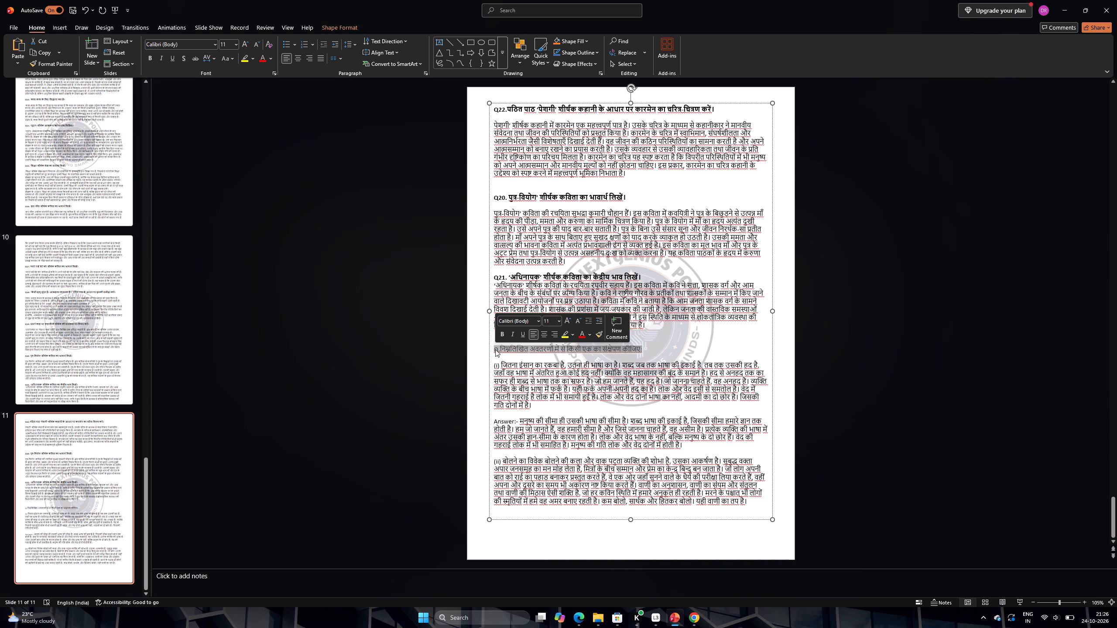
left_click(499, 331)
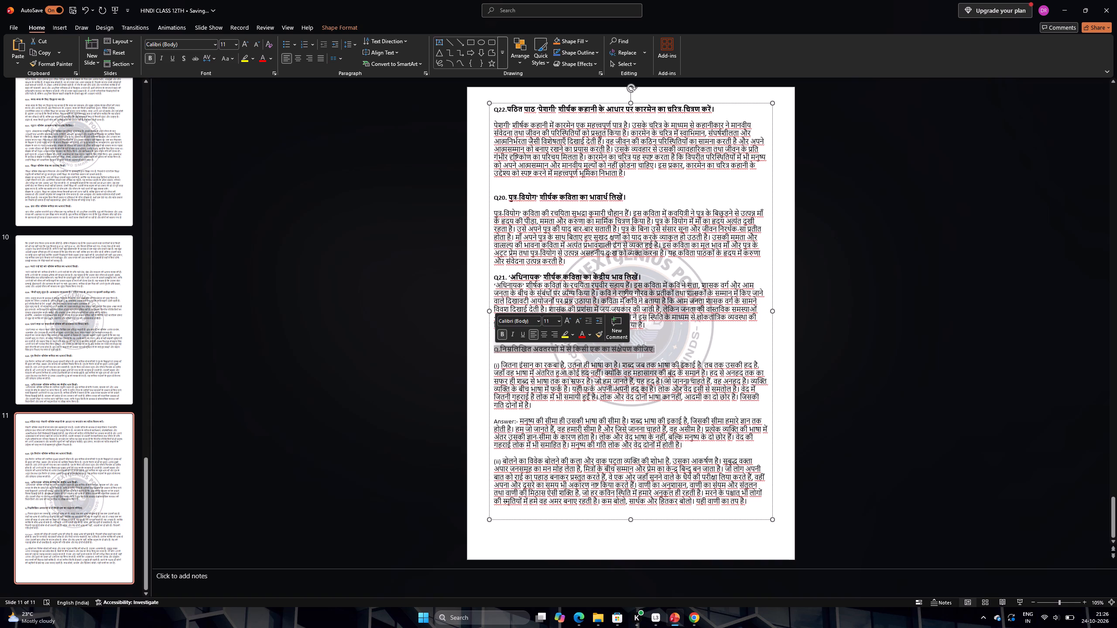
left_click(432, 409)
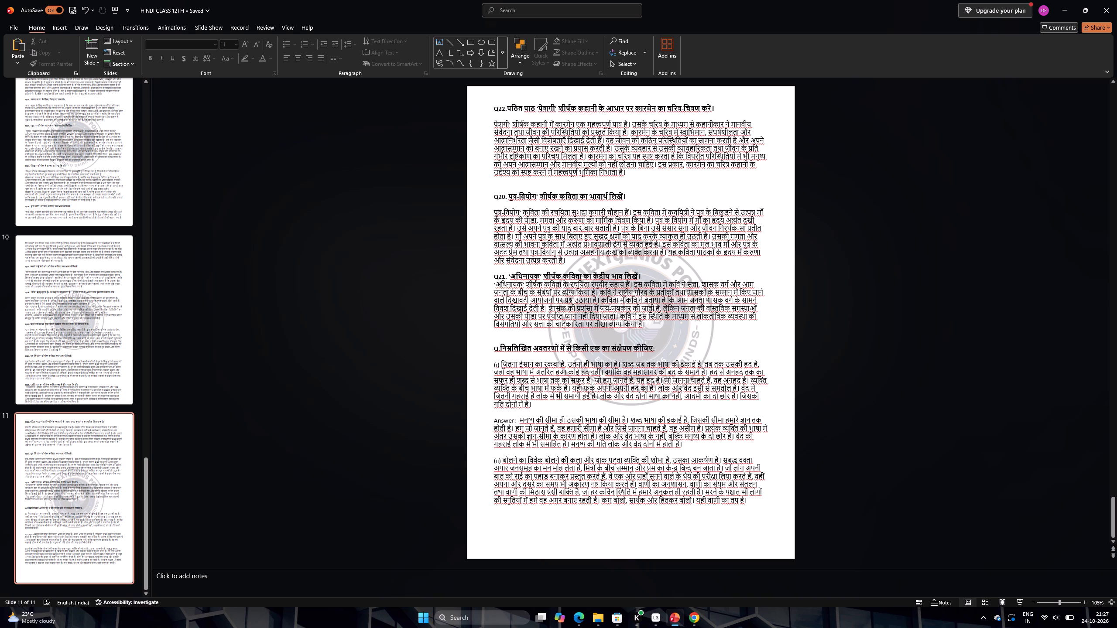
Make the (i) label in front of the first passage bold.
left_click_drag(498, 365, 492, 362)
left_click_drag(492, 362, 493, 362)
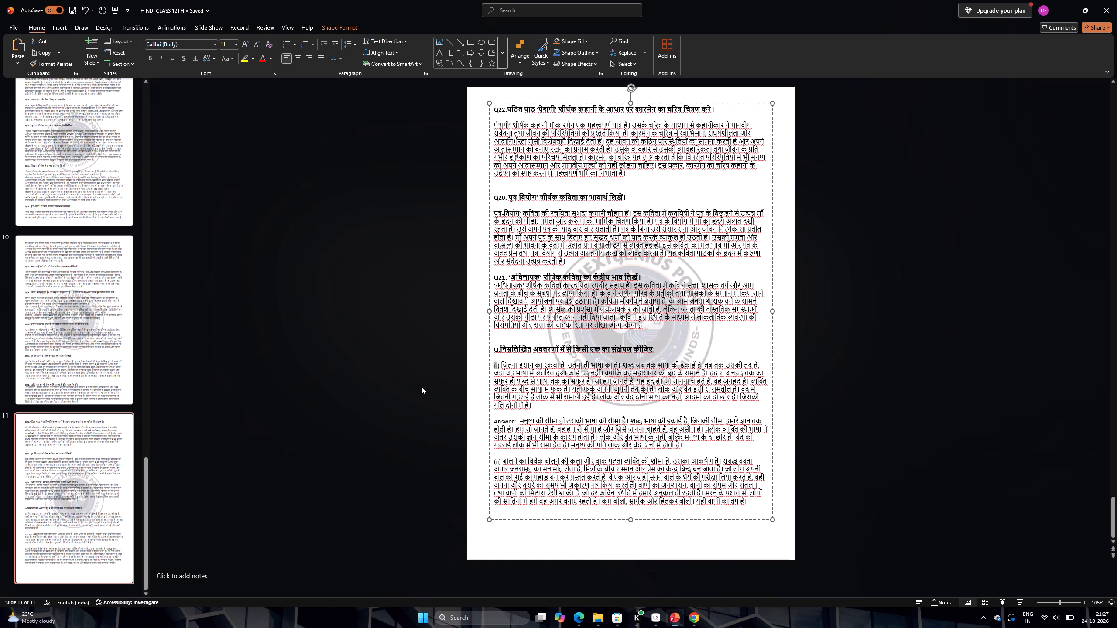
left_click(421, 387)
left_click_drag(499, 364, 496, 365)
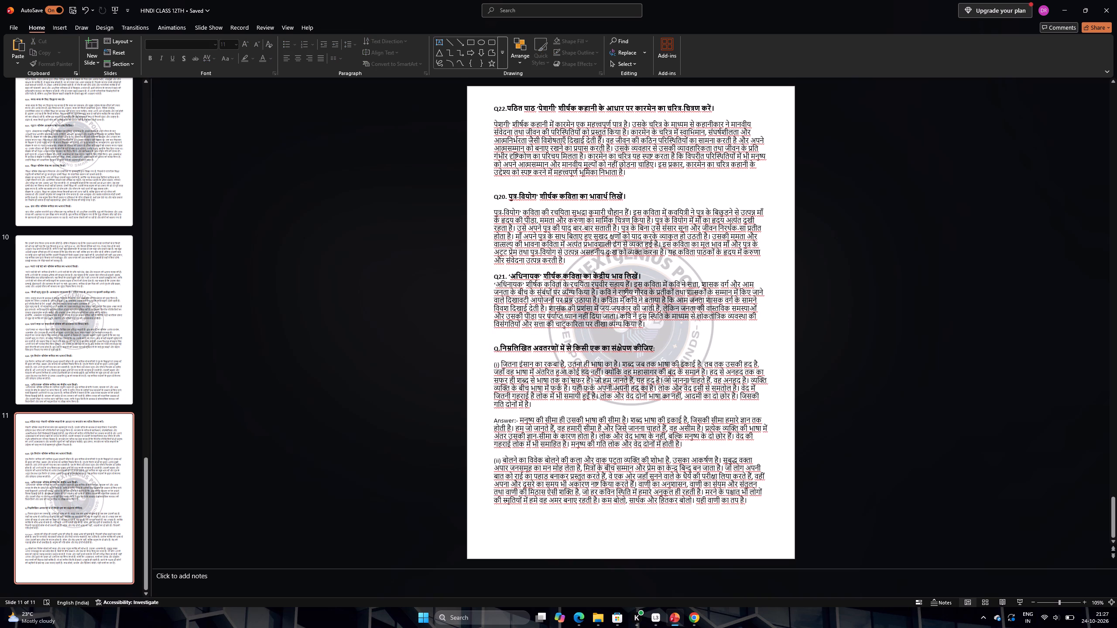
left_click_drag(496, 365, 494, 363)
left_click(499, 346)
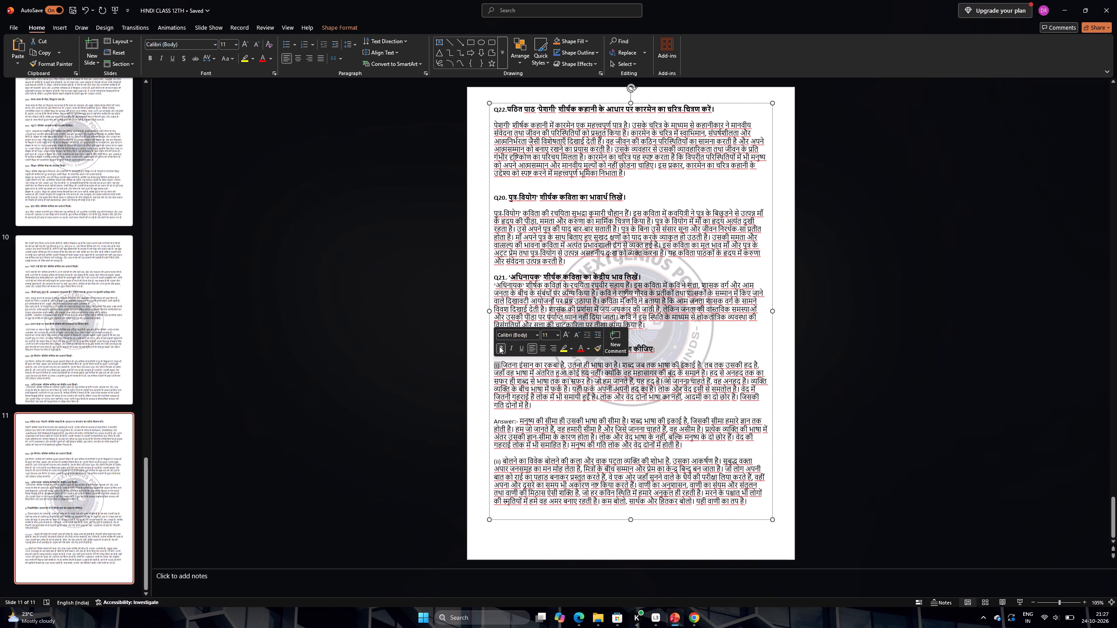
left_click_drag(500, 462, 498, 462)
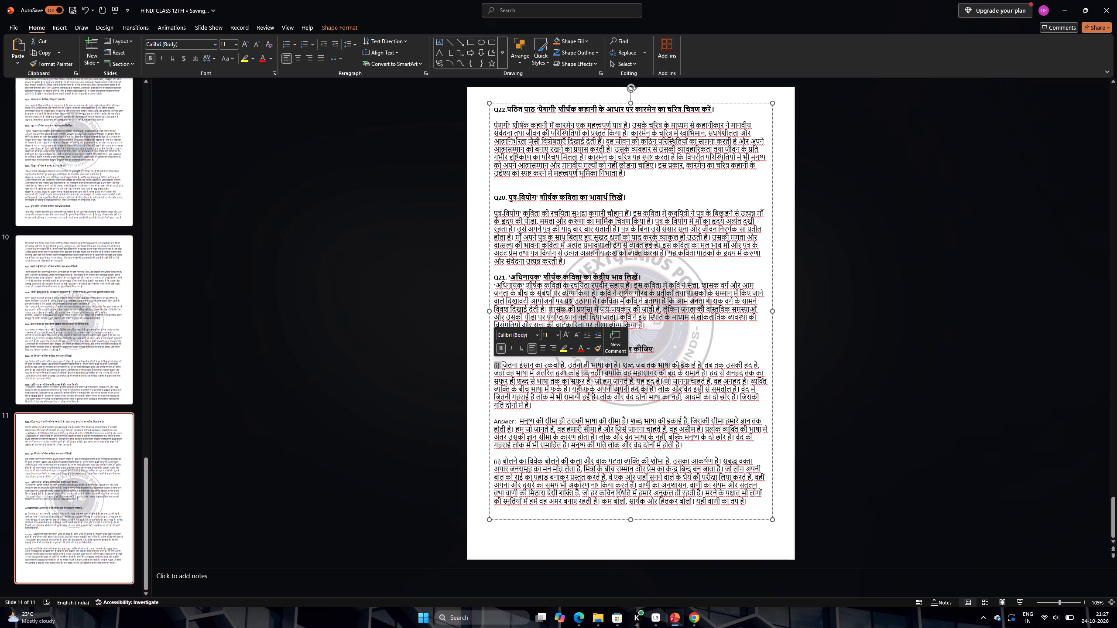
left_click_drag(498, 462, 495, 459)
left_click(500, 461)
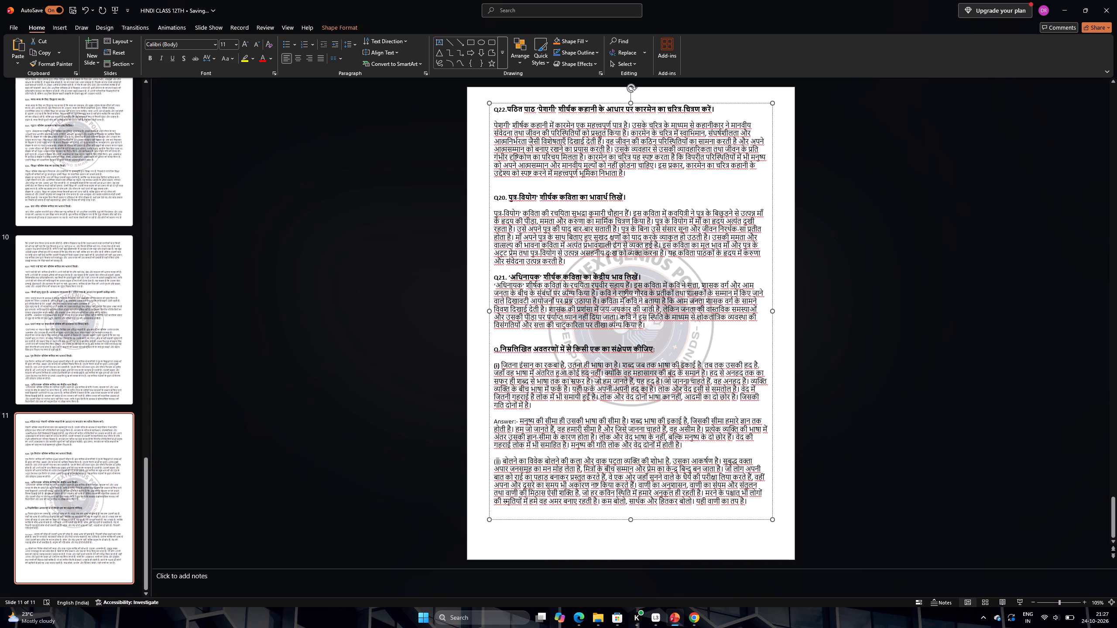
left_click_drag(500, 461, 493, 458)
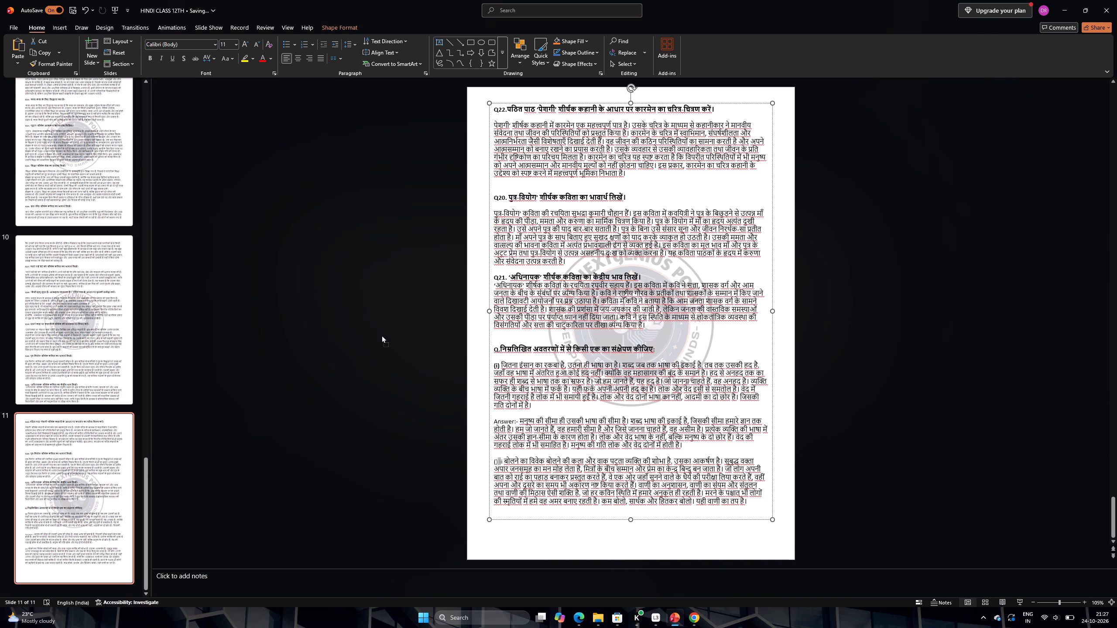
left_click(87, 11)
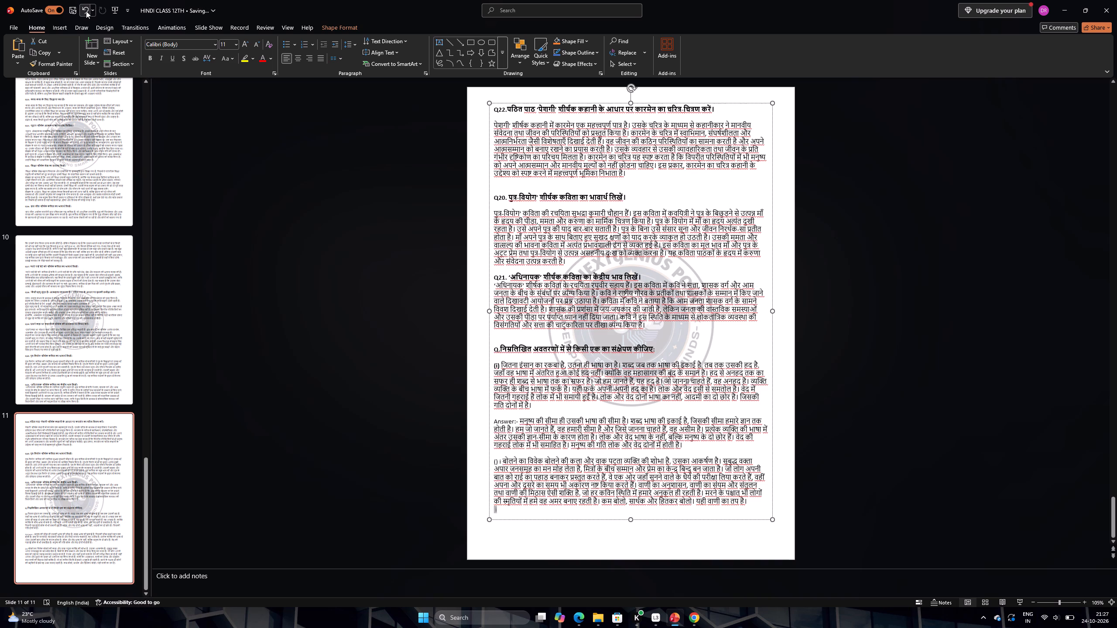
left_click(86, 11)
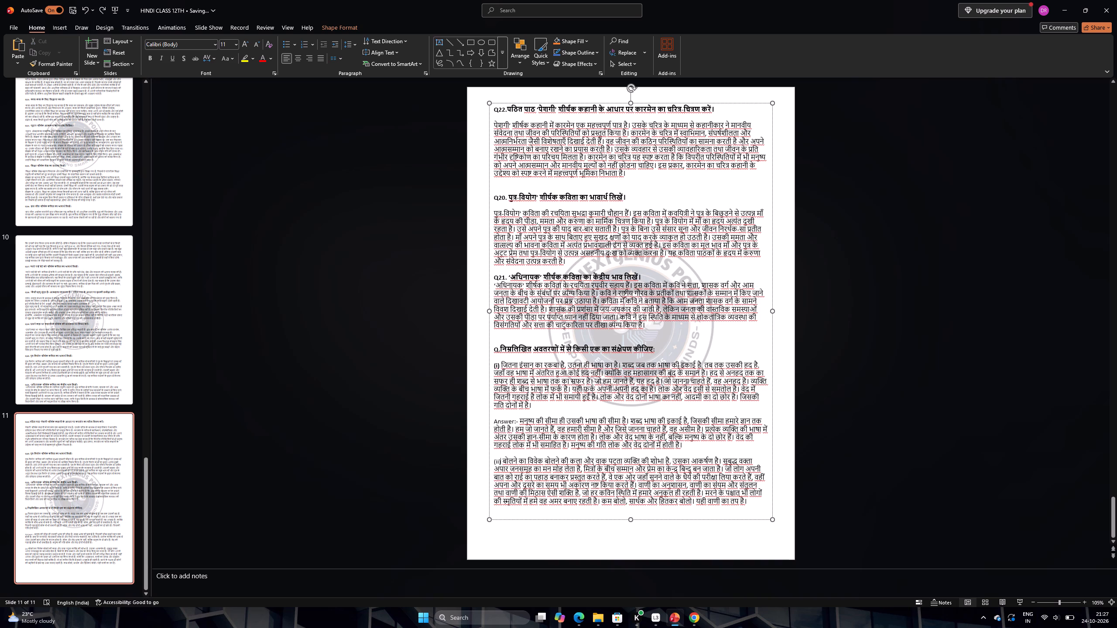
Make the (ii) label in front of the second passage bold.
left_click_drag(500, 462, 494, 460)
left_click(498, 444)
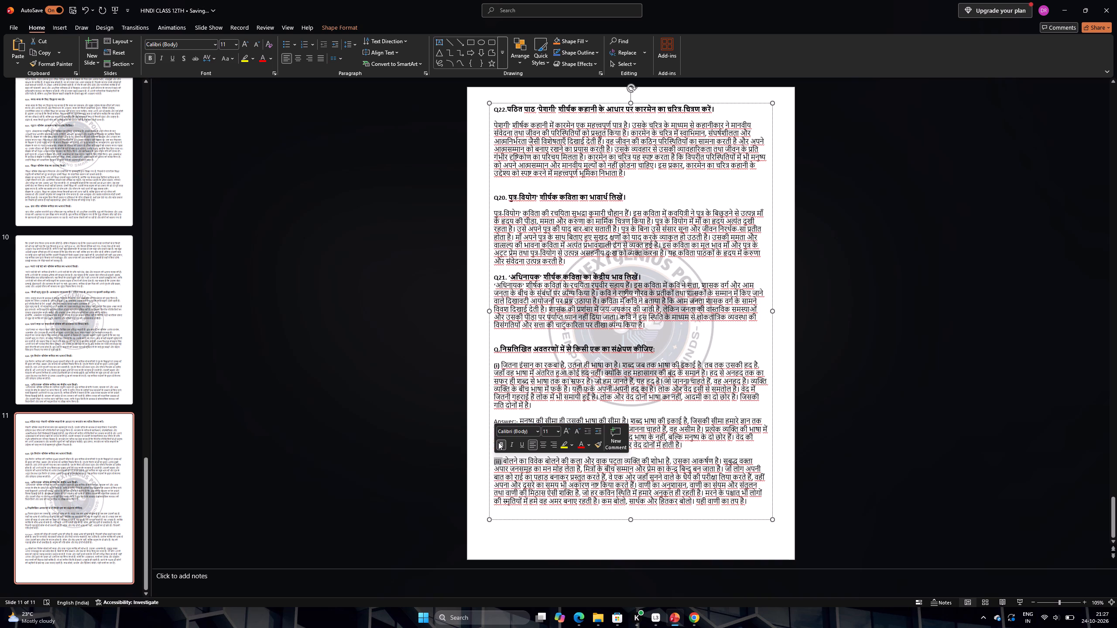
left_click(881, 460)
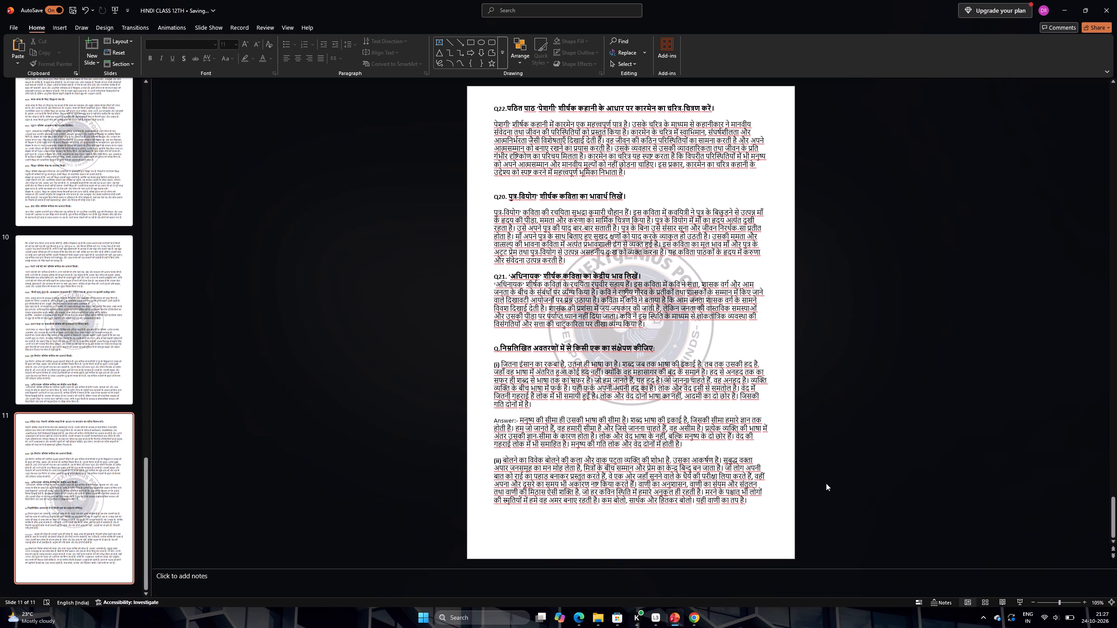
Add a blank line below passage (ii) and start its answer with the label Answer:- followed by a space.
left_click(750, 502)
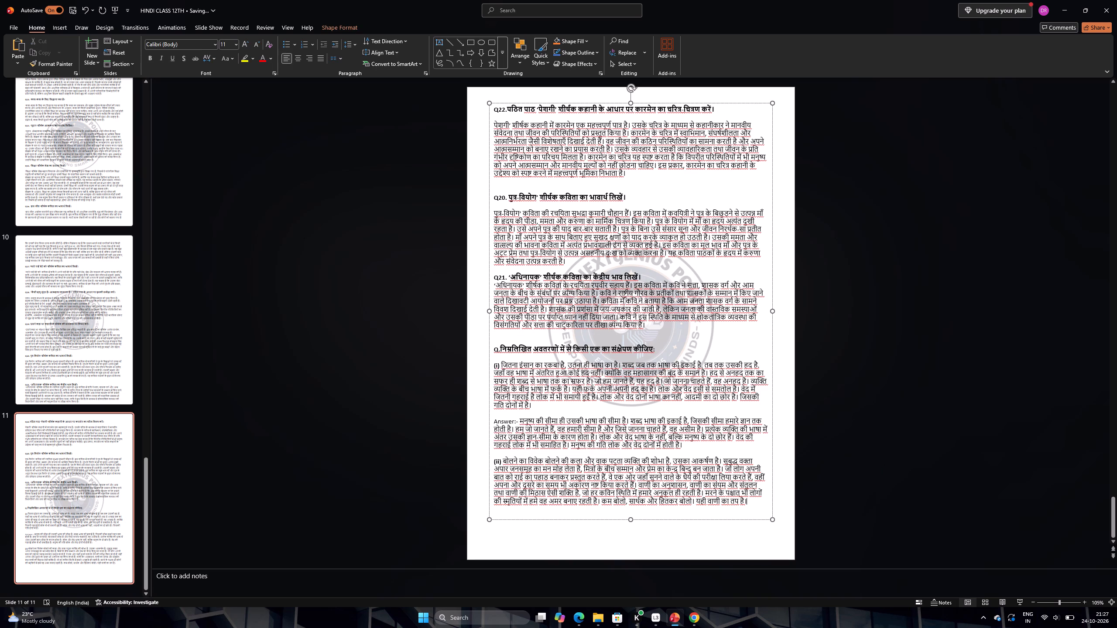
key("Return")
key("Return")
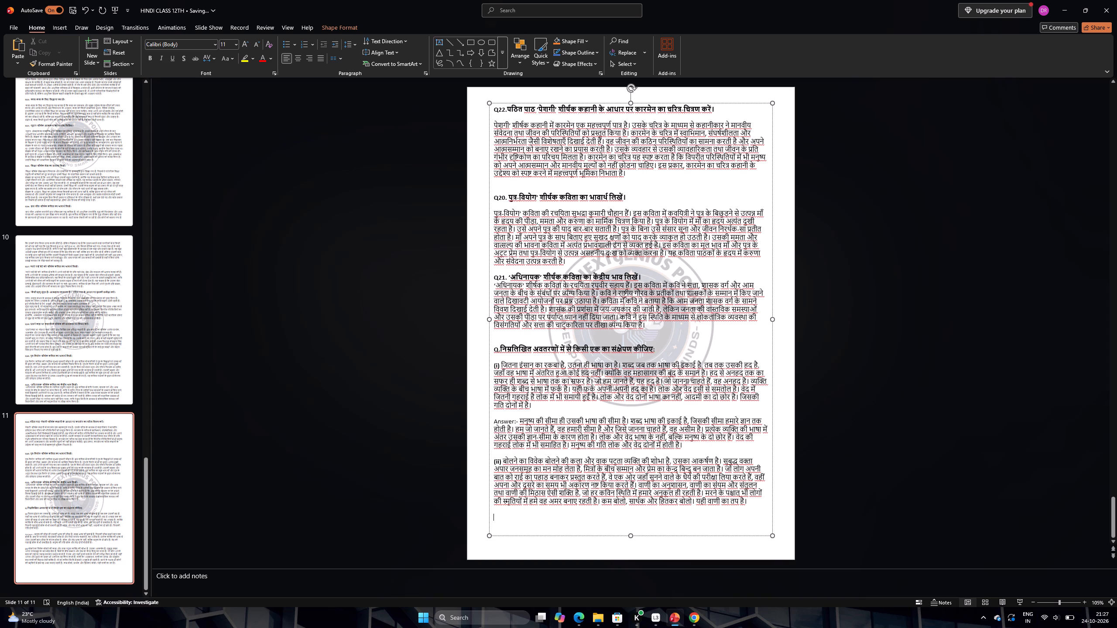
type("nswer")
type(":-")
key("space")
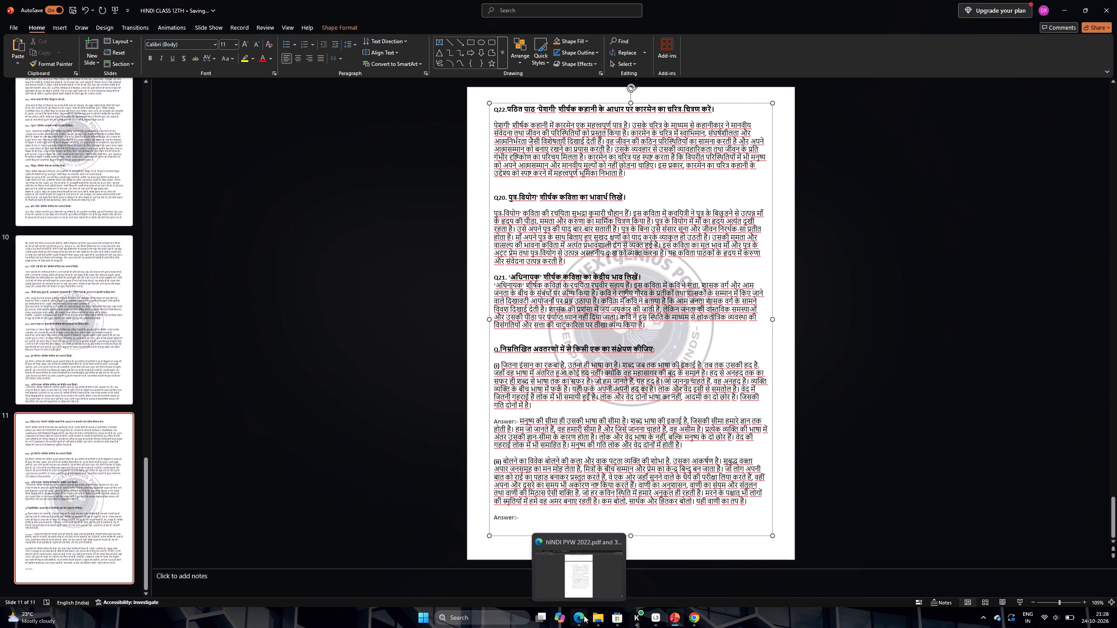
left_click(692, 621)
scroll(582, 407, "down", 1)
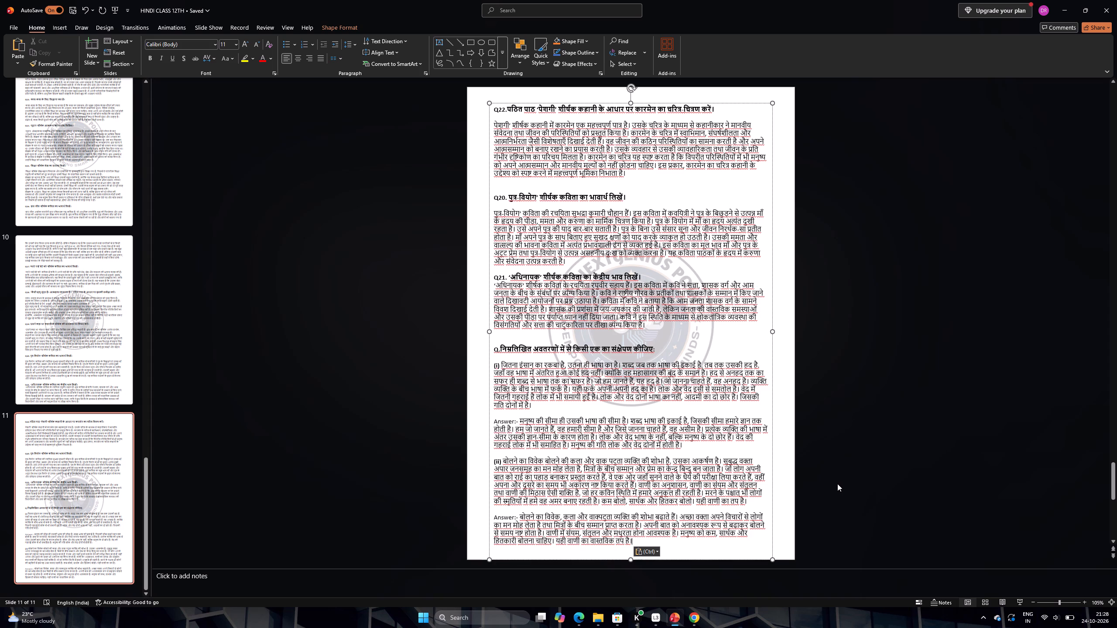
Remove one blank line above the Q20 'पुत्र-वियोग' question heading on slide 11.
left_click(495, 198)
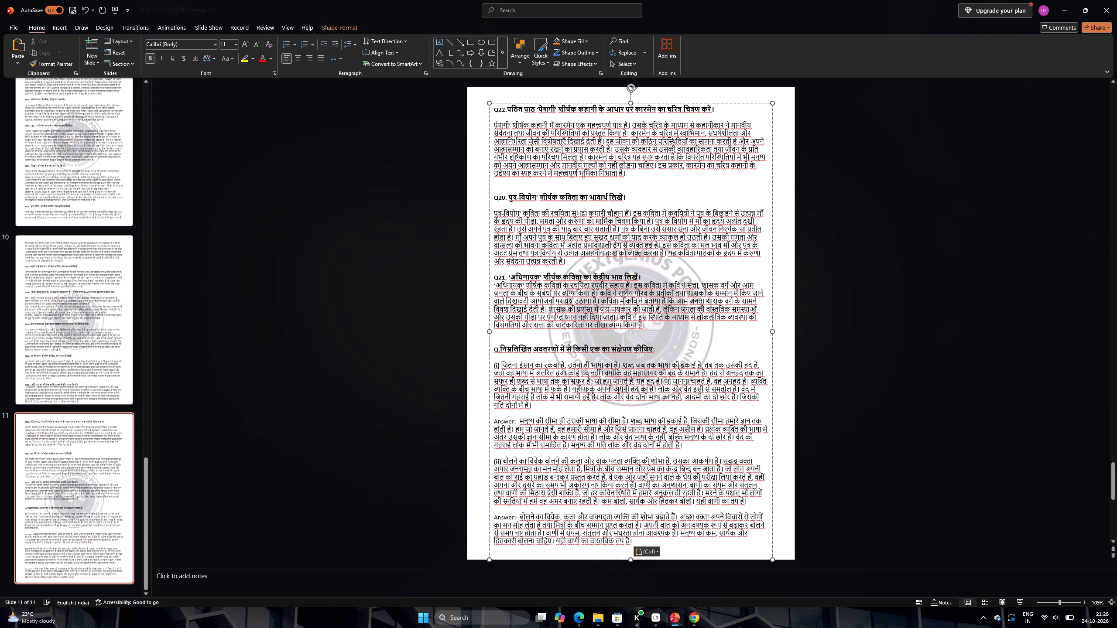
key("BackSpace")
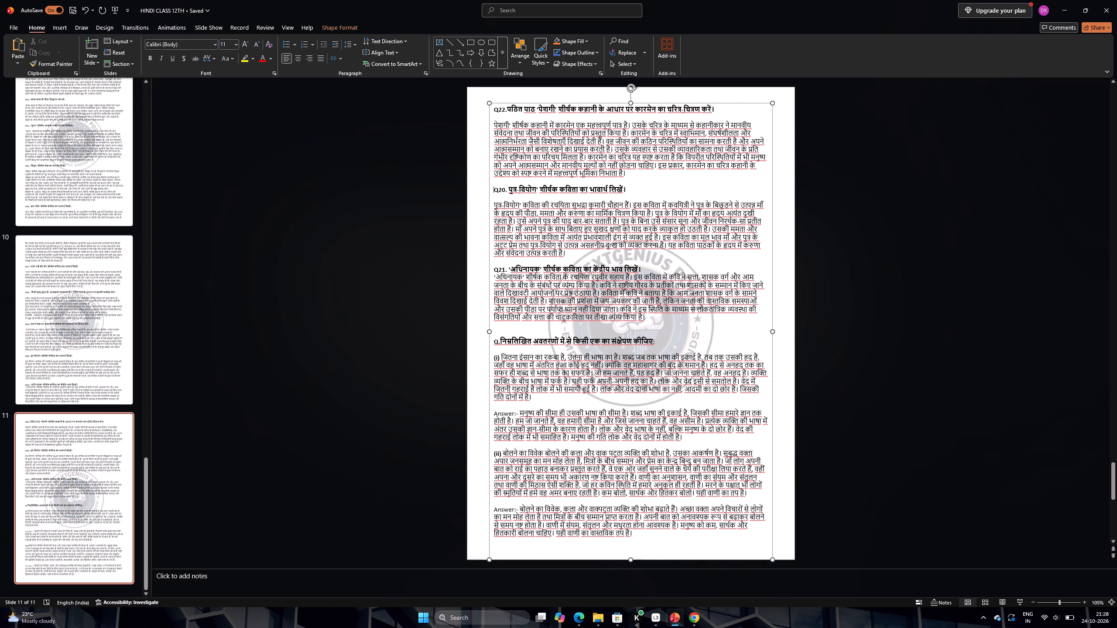
left_click(880, 406)
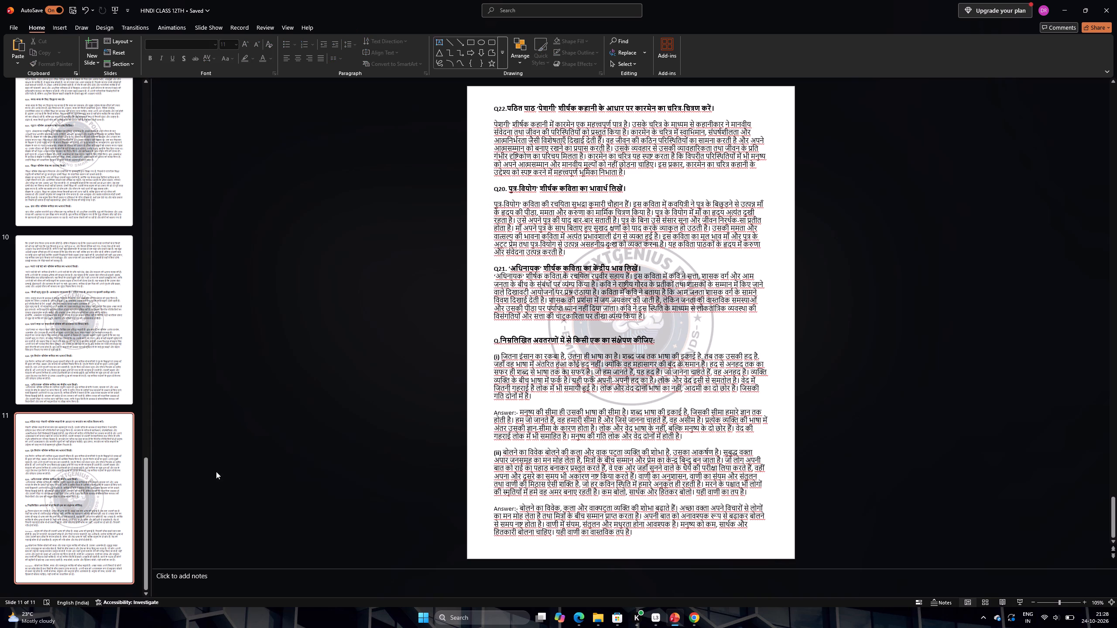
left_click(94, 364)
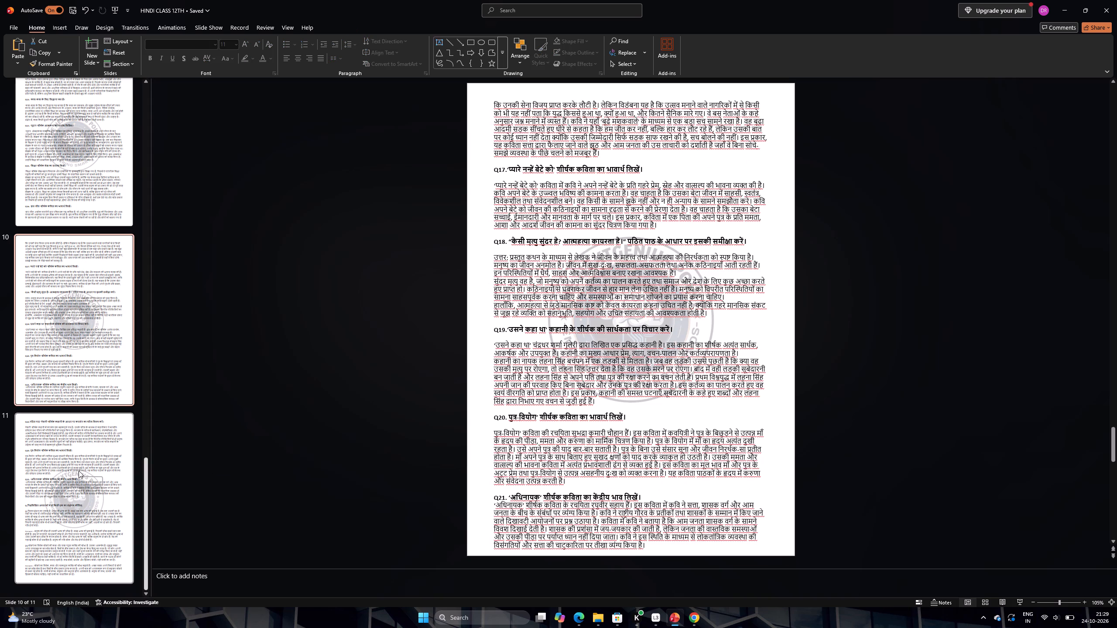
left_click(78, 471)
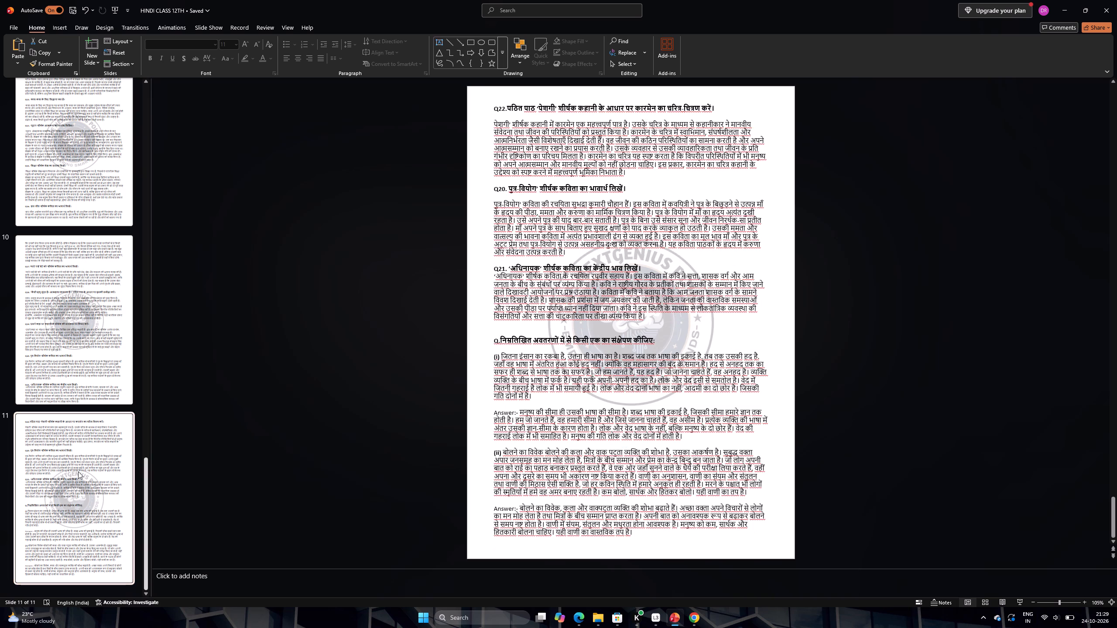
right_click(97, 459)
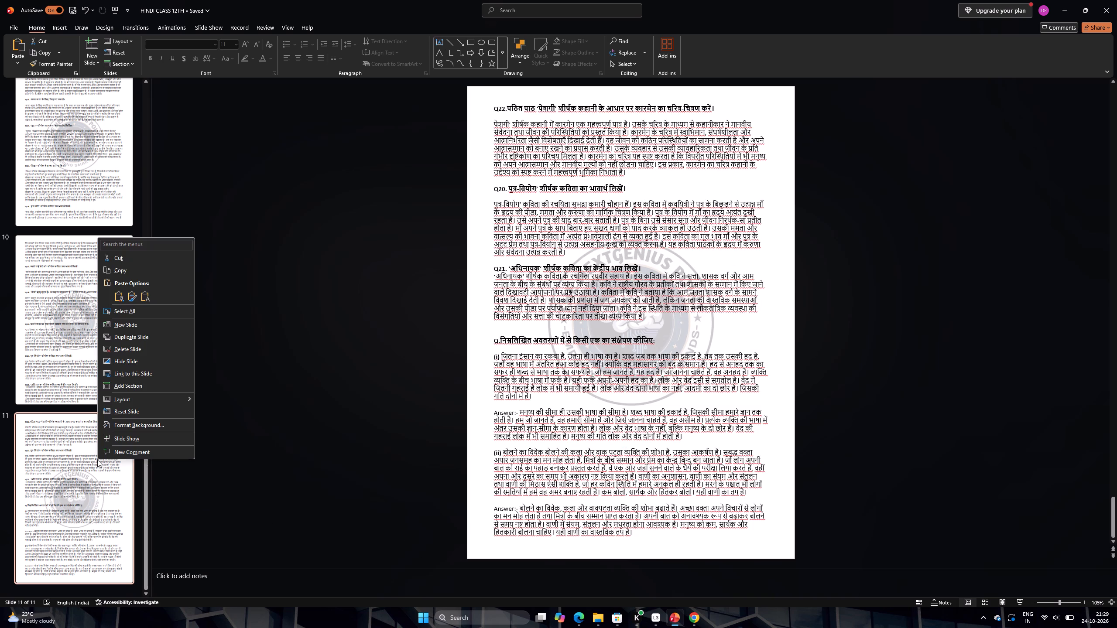
Make the Answer:- label below passage (i) bold.
left_click(519, 413)
left_click_drag(519, 413, 500, 412)
left_click(506, 394)
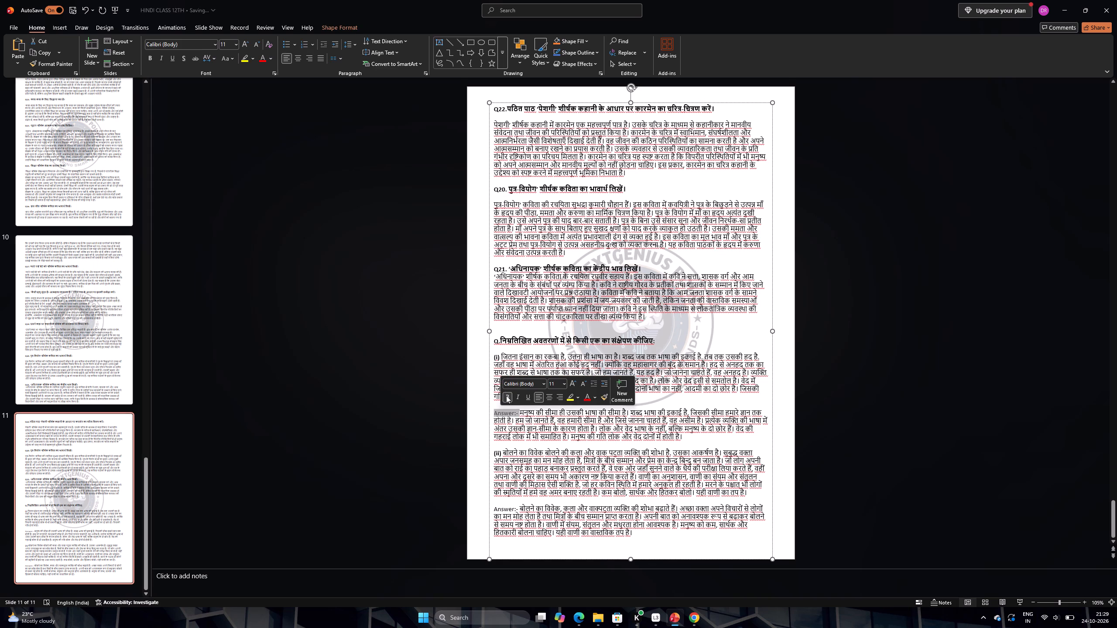
Make the Answer:- label below passage (ii) bold.
left_click(517, 511)
left_click_drag(518, 509, 495, 505)
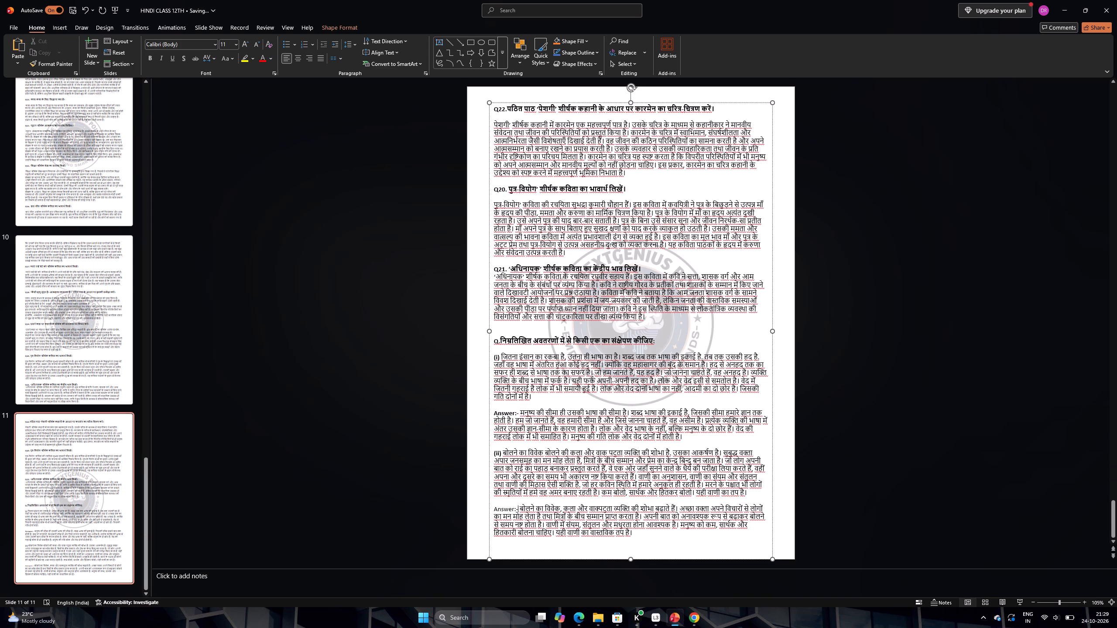
left_click_drag(495, 505, 491, 509)
left_click(497, 495)
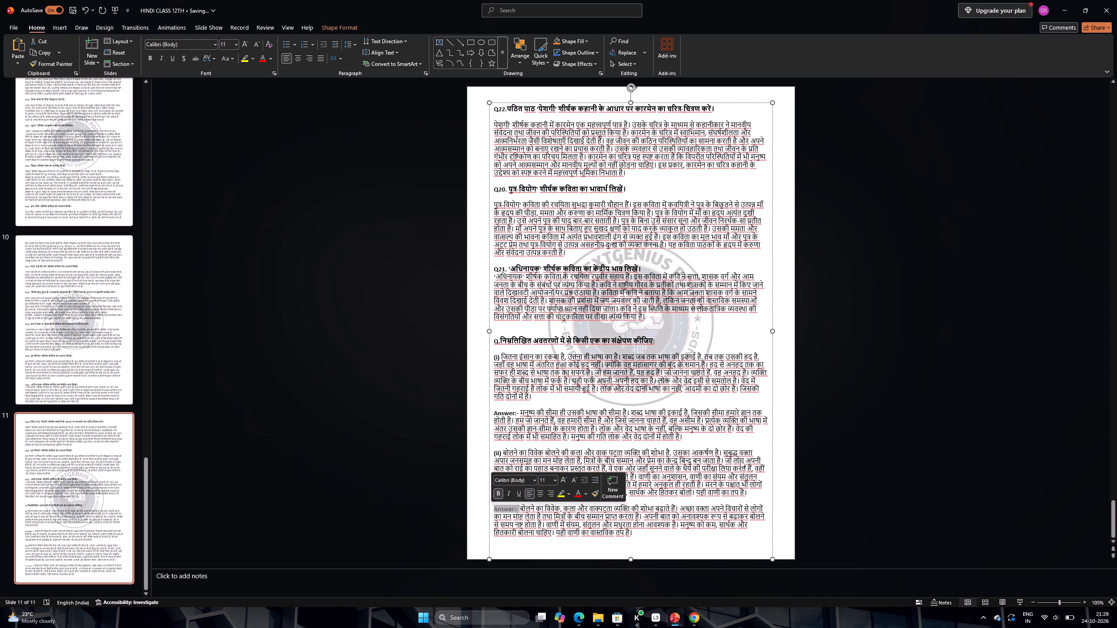
left_click(826, 411)
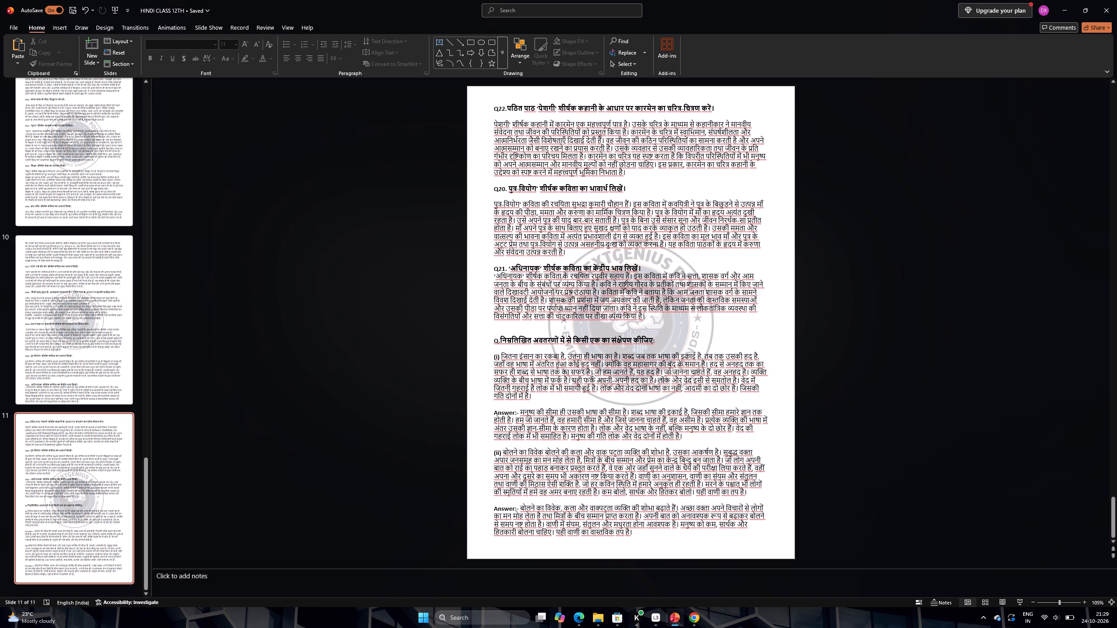
Duplicate slide 11.
right_click(32, 460)
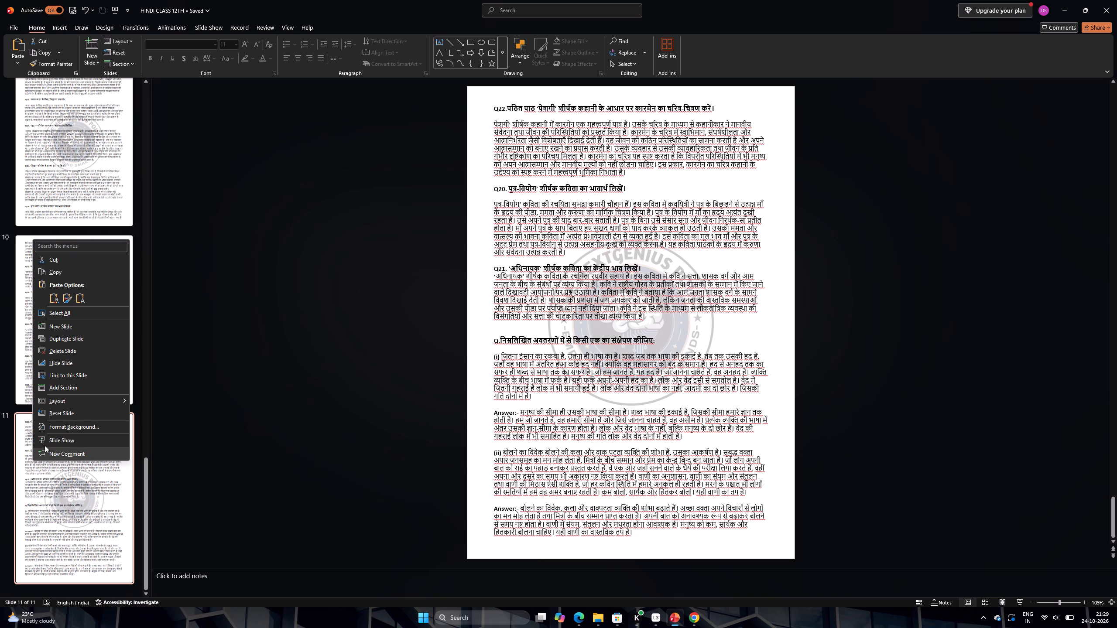
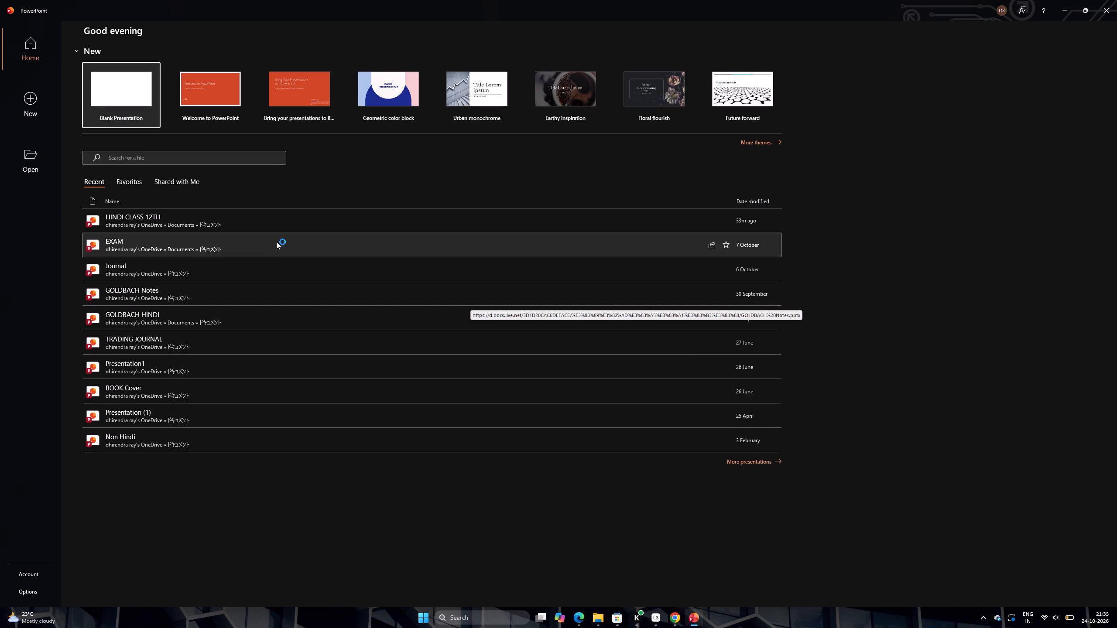
double_click(263, 221)
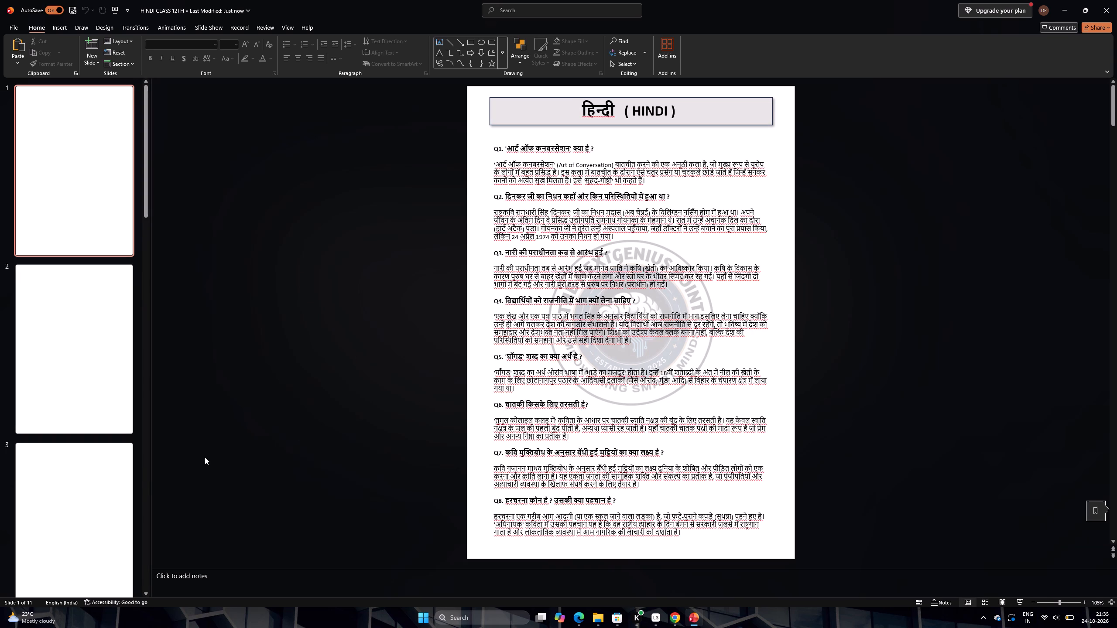
Duplicate slide 11, the last slide, which holds Q22, Q20, Q21 and the two संक्षेपण passages.
scroll(99, 499, "up", 1)
scroll(99, 499, "down", 2)
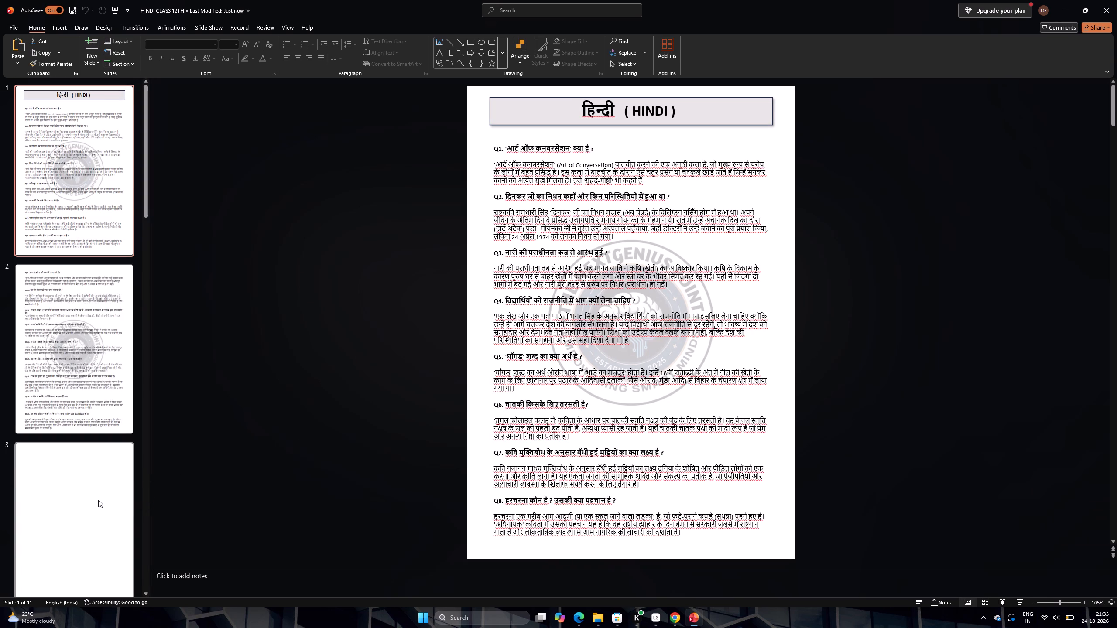
scroll(98, 500, "down", 2)
scroll(97, 497, "up", 1)
scroll(97, 497, "down", 1)
scroll(97, 497, "up", 1)
scroll(96, 495, "down", 11)
scroll(96, 491, "up", 1)
scroll(96, 491, "down", 4)
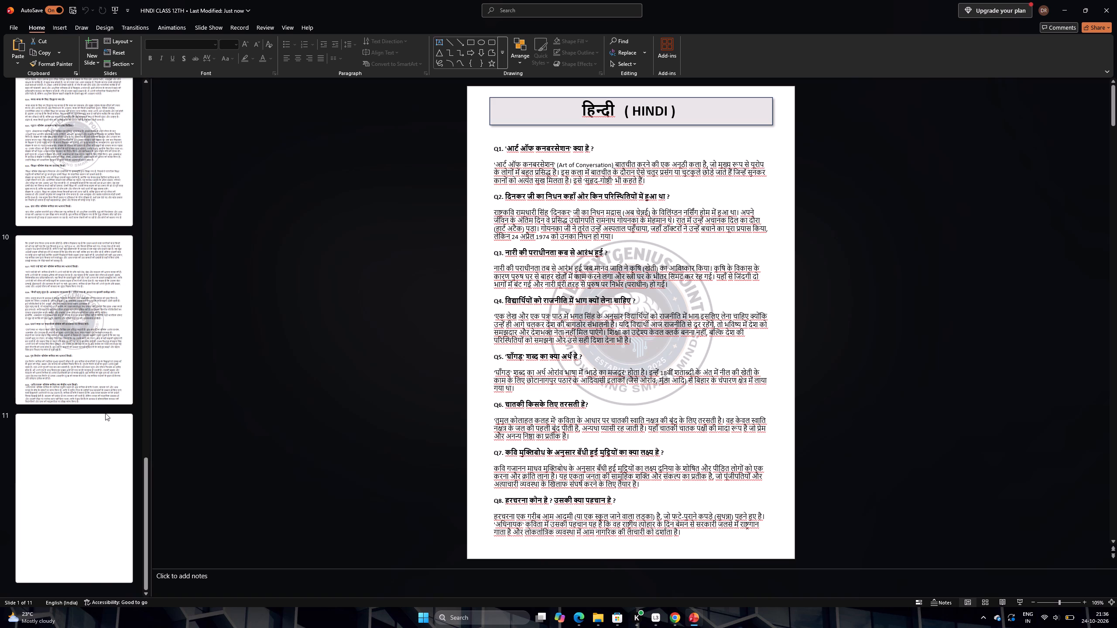
left_click(66, 351)
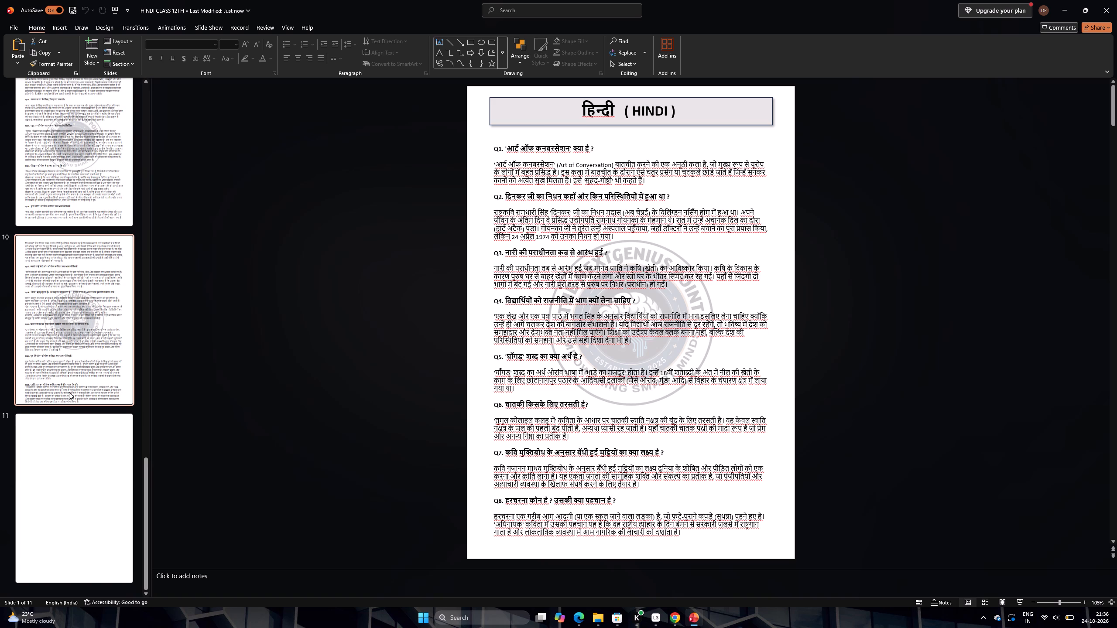
left_click(65, 448)
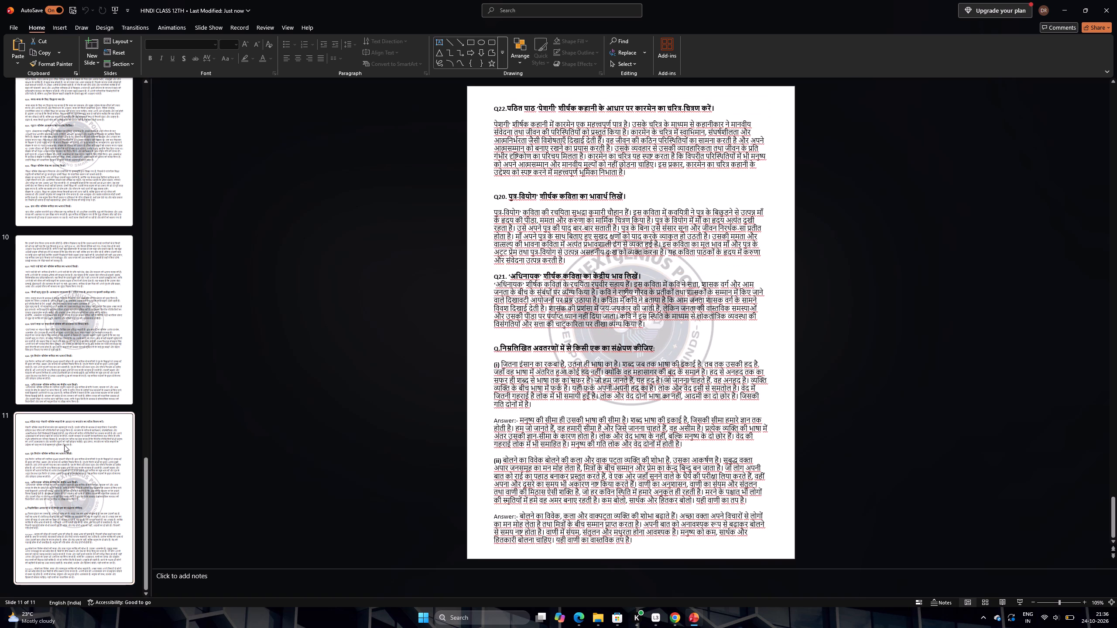
right_click(64, 445)
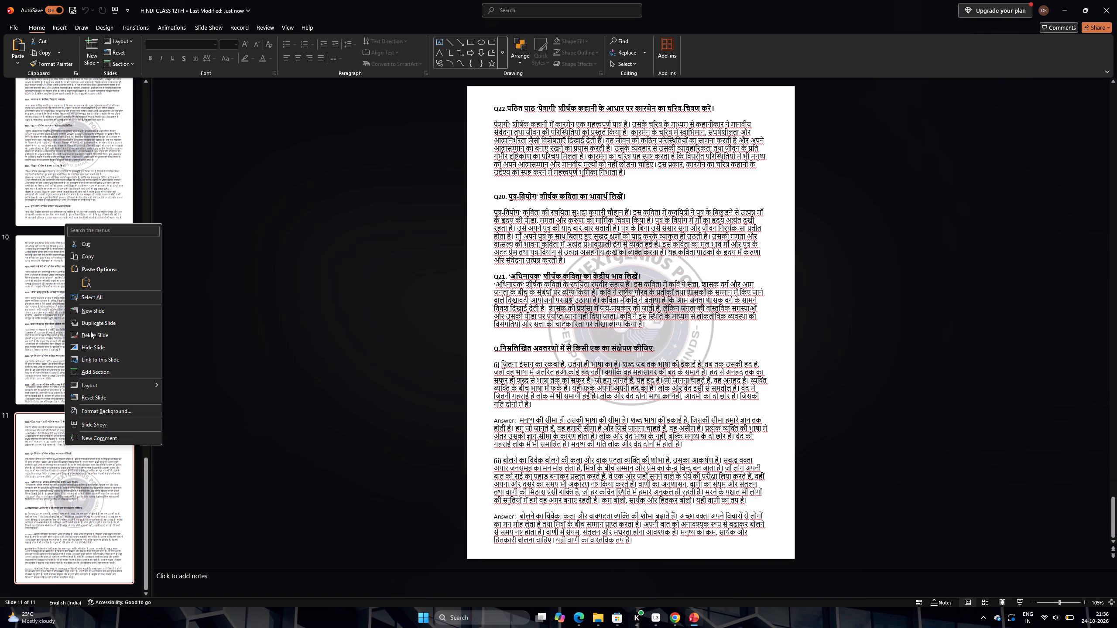
left_click(95, 324)
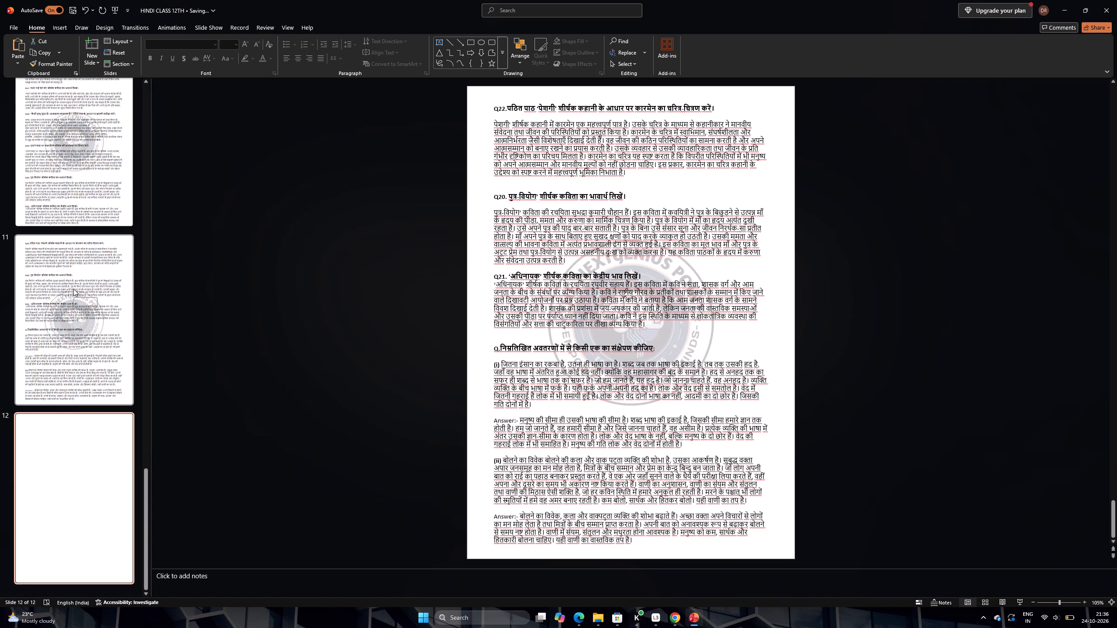
Make the "Answer:-" labels of passages (i) and (ii) bold on slide 11.
left_click(74, 319)
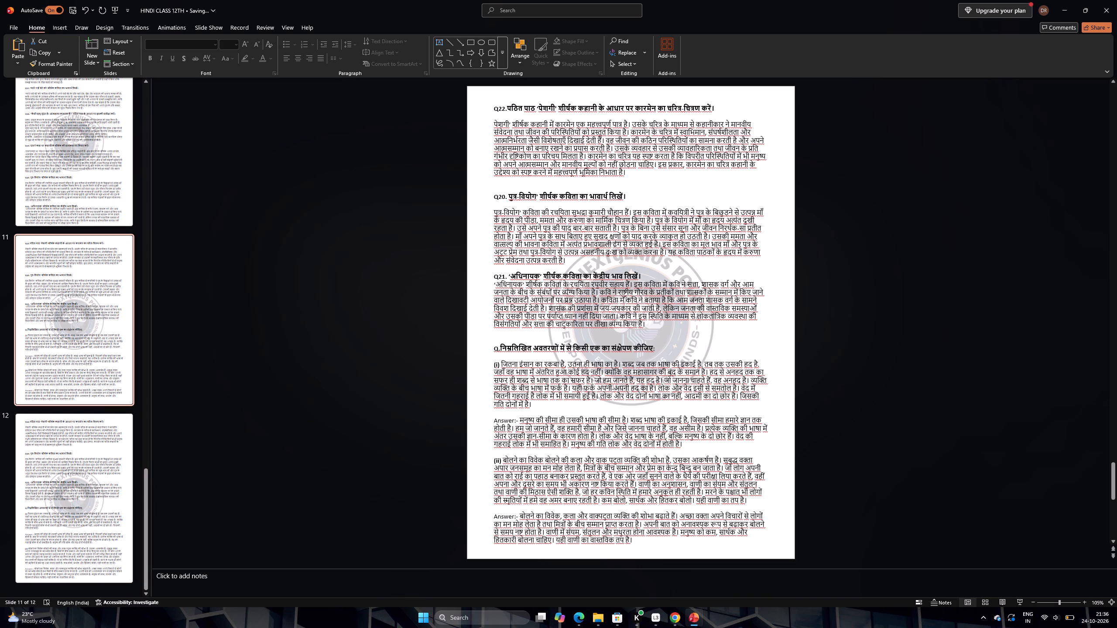
left_click_drag(518, 420, 494, 418)
left_click(499, 402)
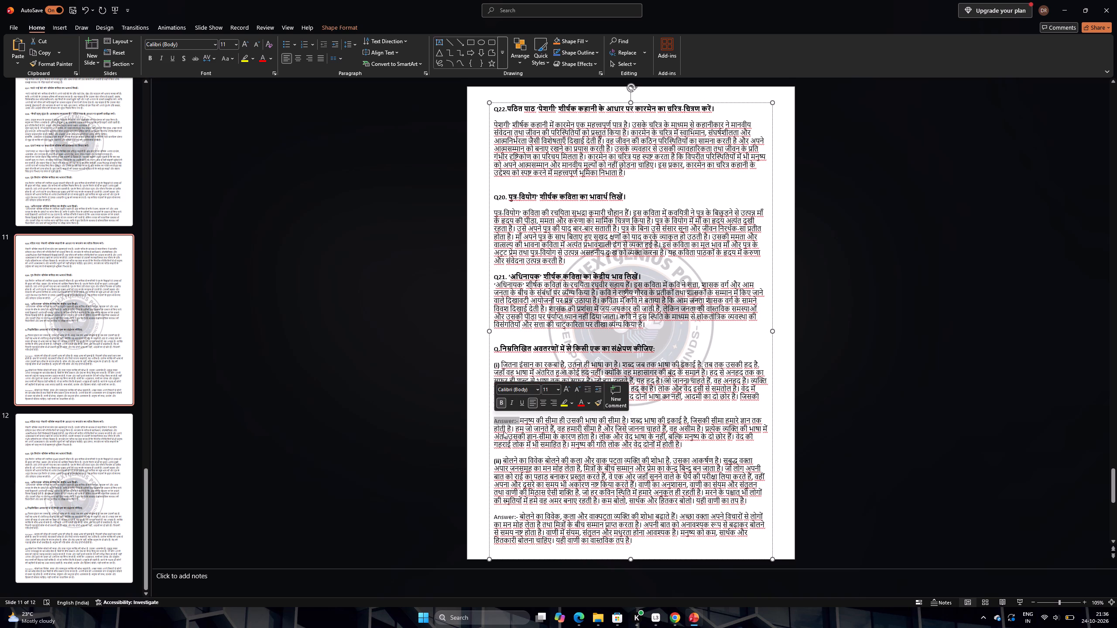
left_click_drag(519, 517, 497, 514)
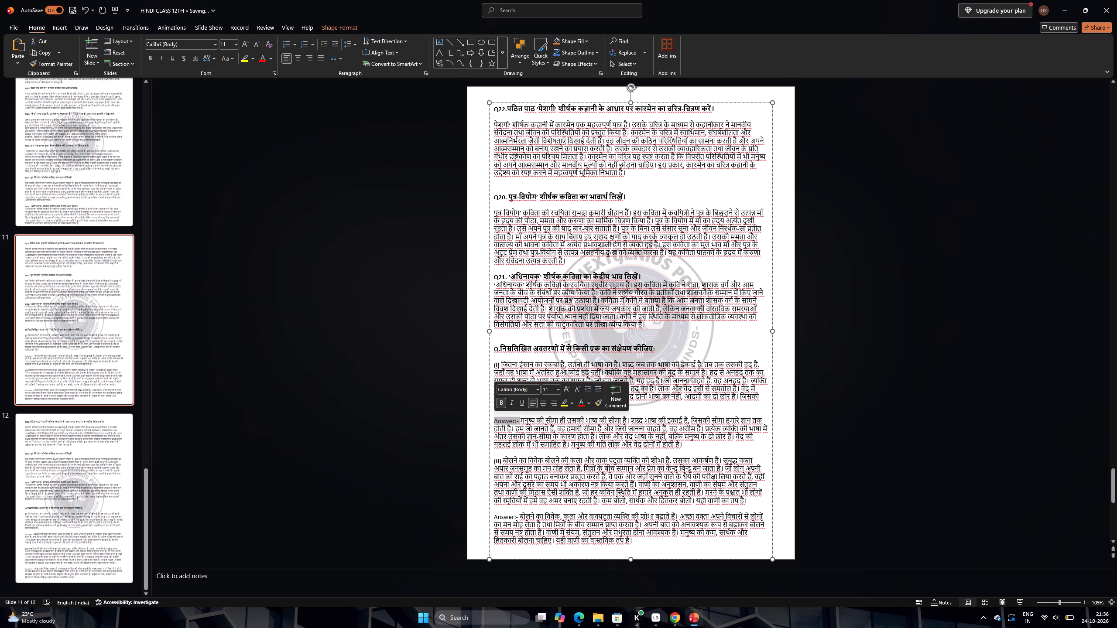
left_click_drag(497, 514, 512, 519)
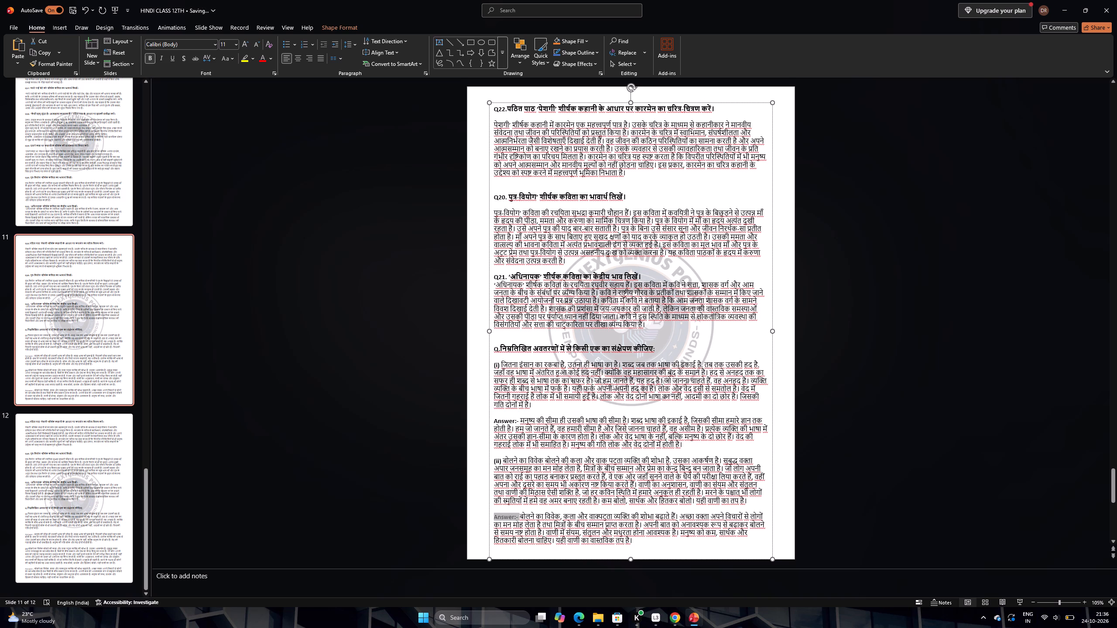
left_click_drag(512, 519, 493, 515)
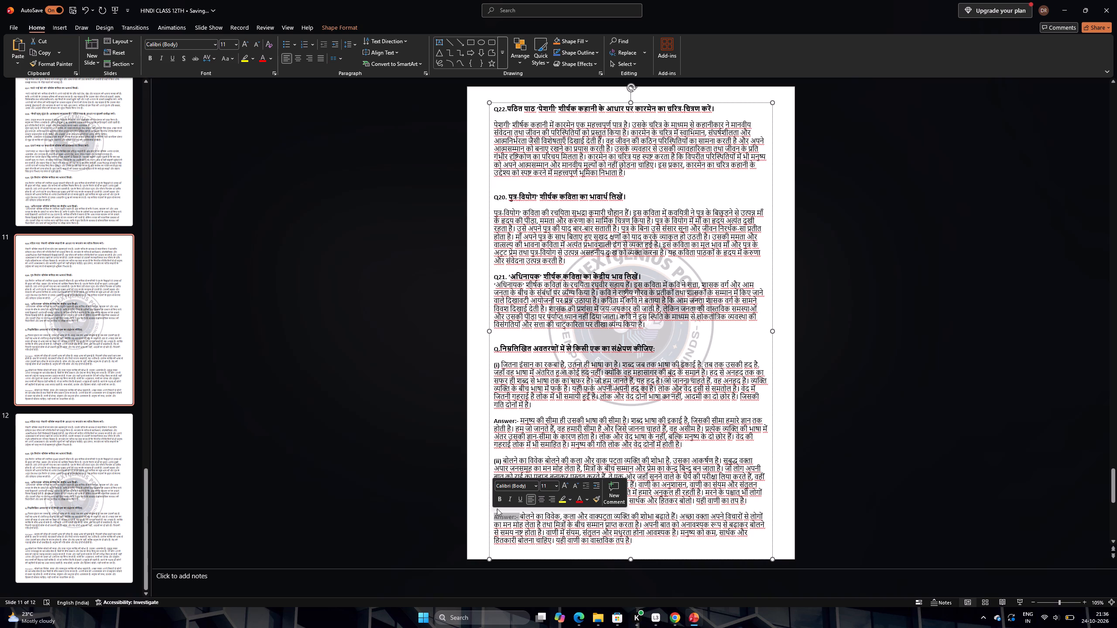
left_click(500, 501)
left_click(908, 396)
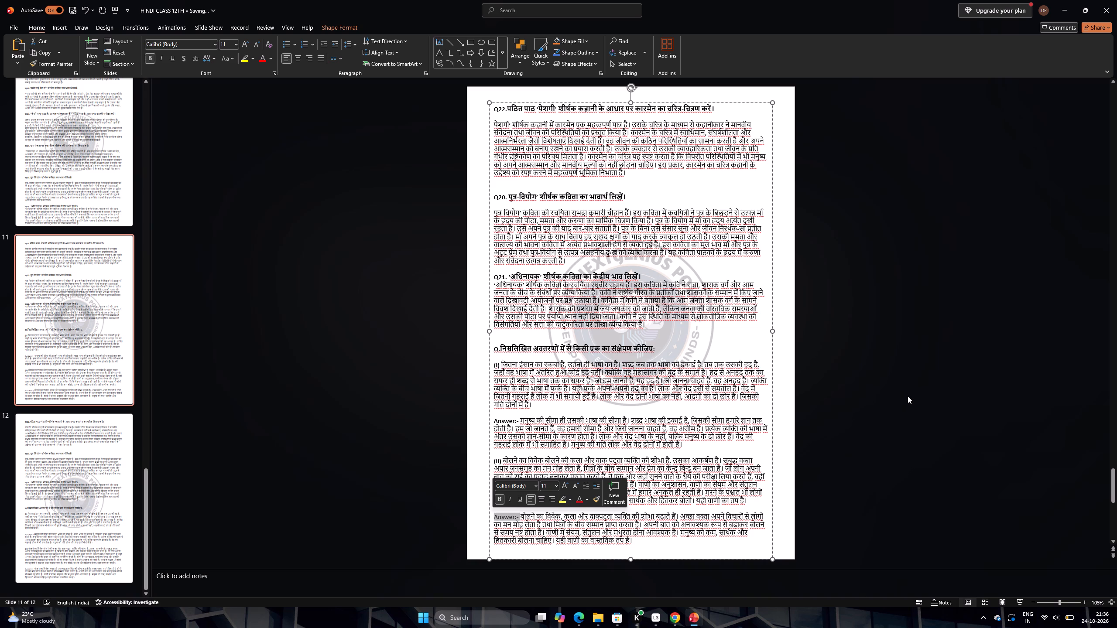
left_click(896, 401)
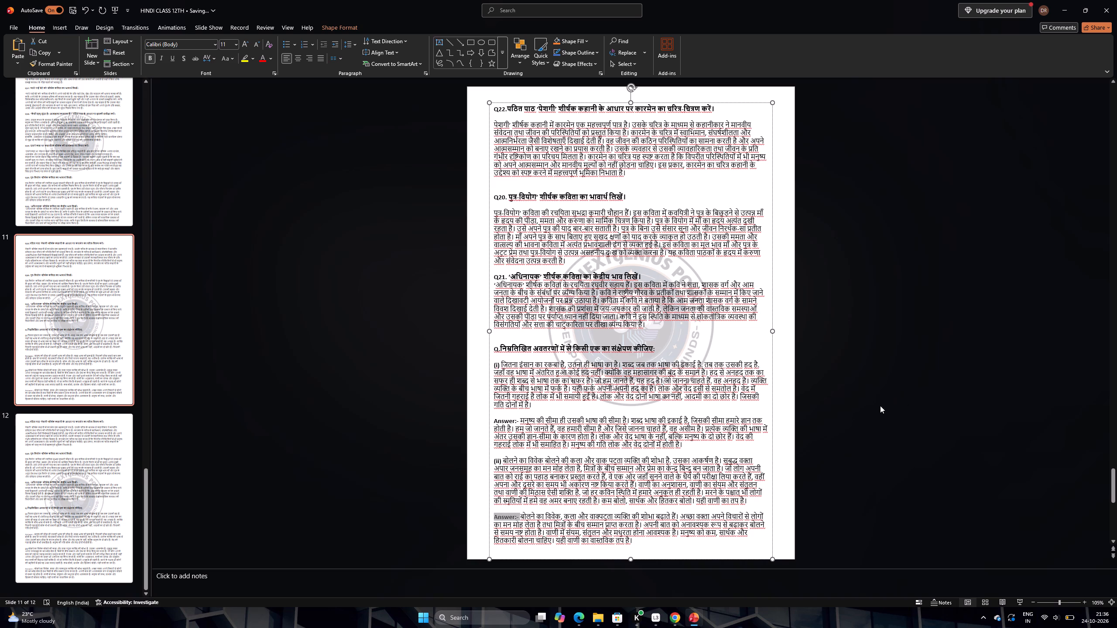
Open the duplicated slide 12 for editing.
left_click(65, 463)
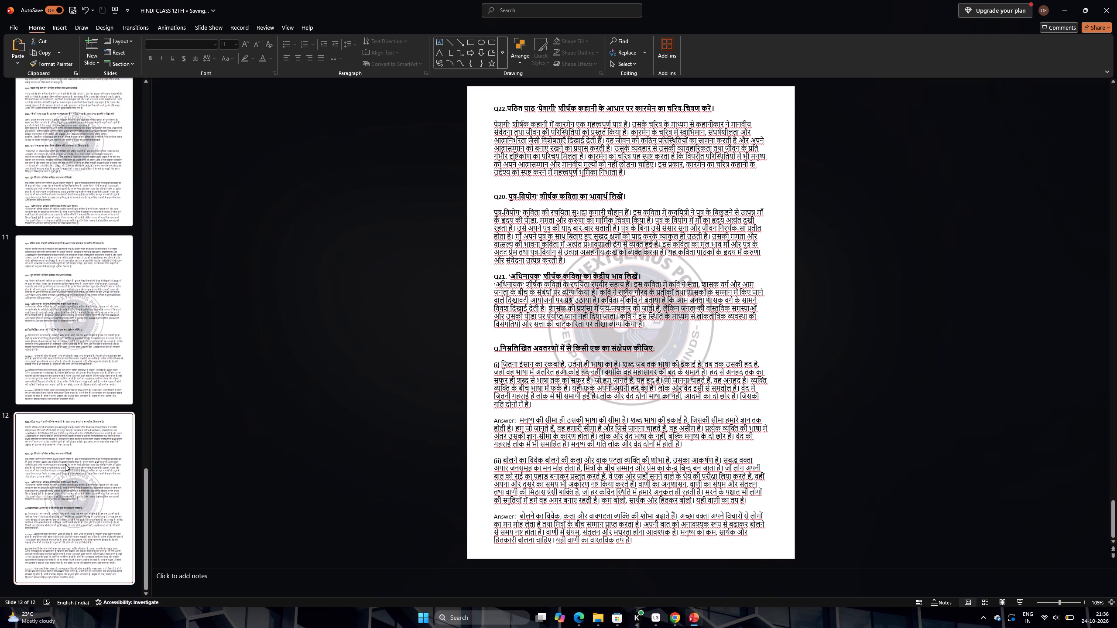
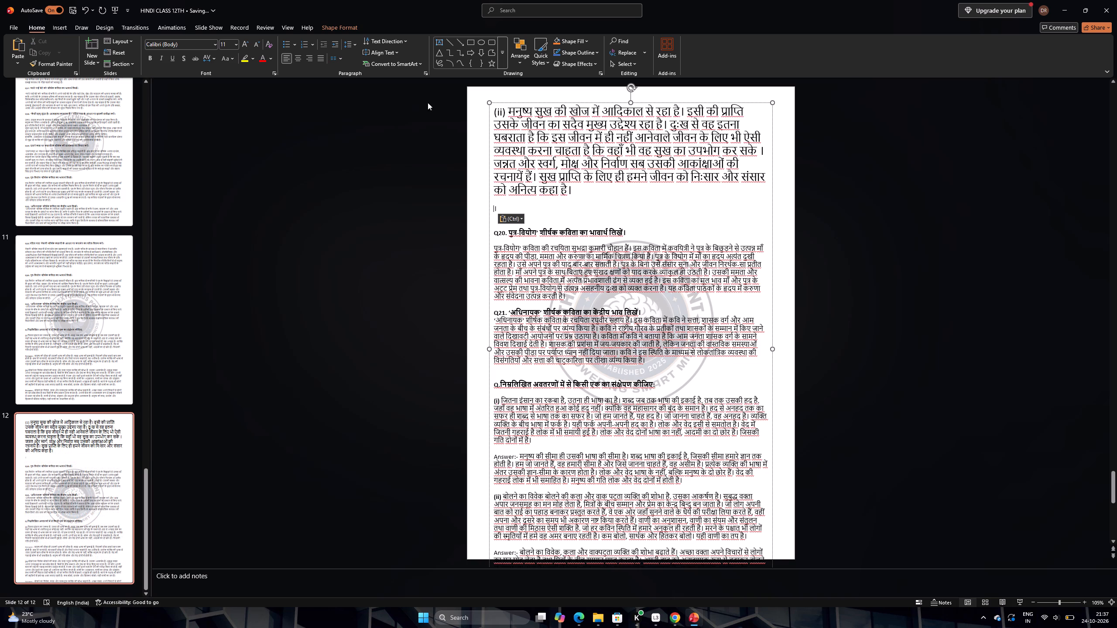
Undo the paste of passage (ii) on मनुष्य सुख की खोज over the Q22 question and answer on slide 12.
left_click(88, 7)
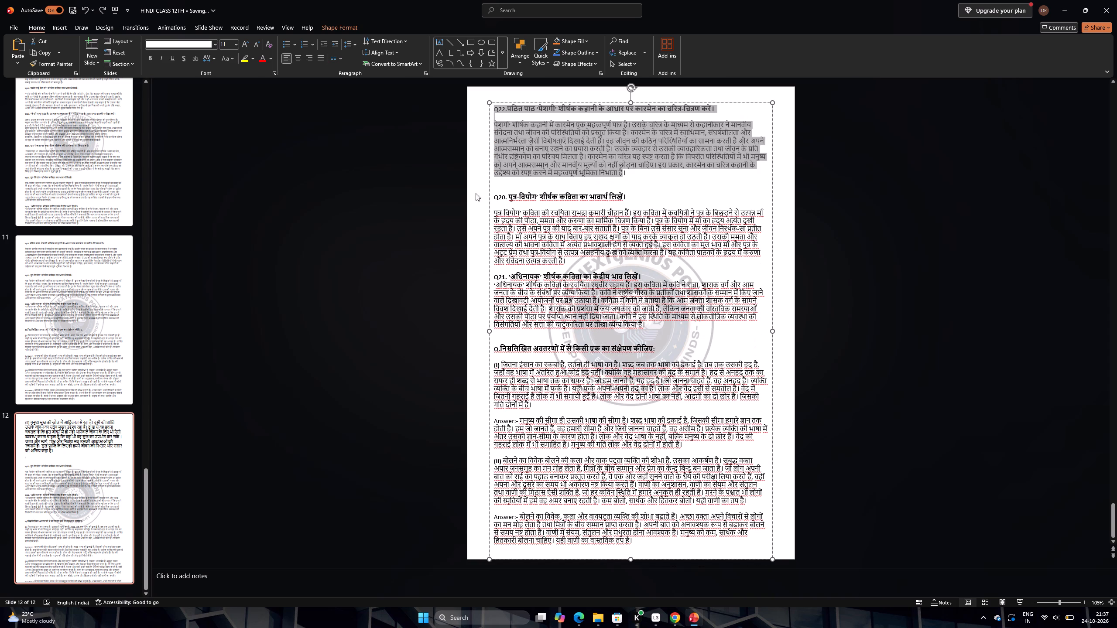
left_click(865, 272)
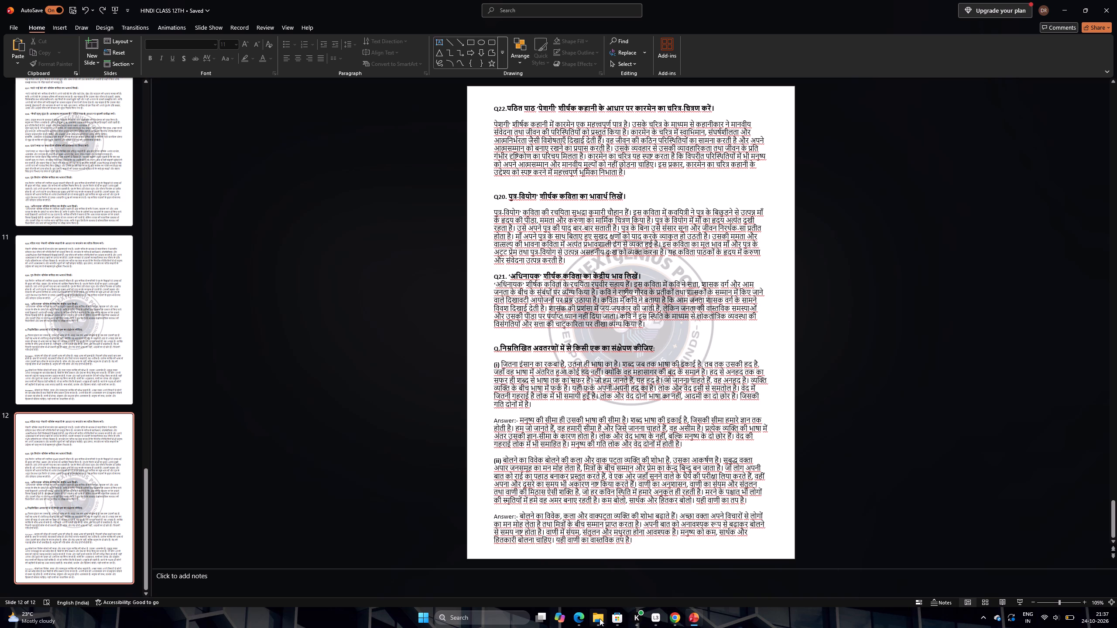
Switch to Edge with the HINDI PYW 2022 question paper to consult its संक्षेपण passages.
left_click(576, 619)
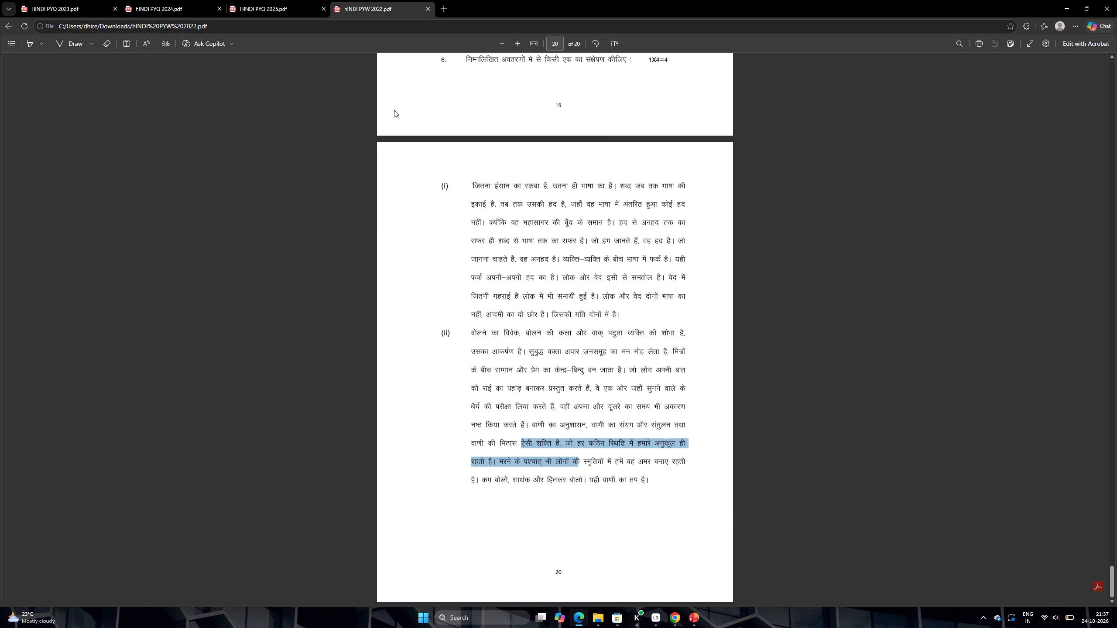
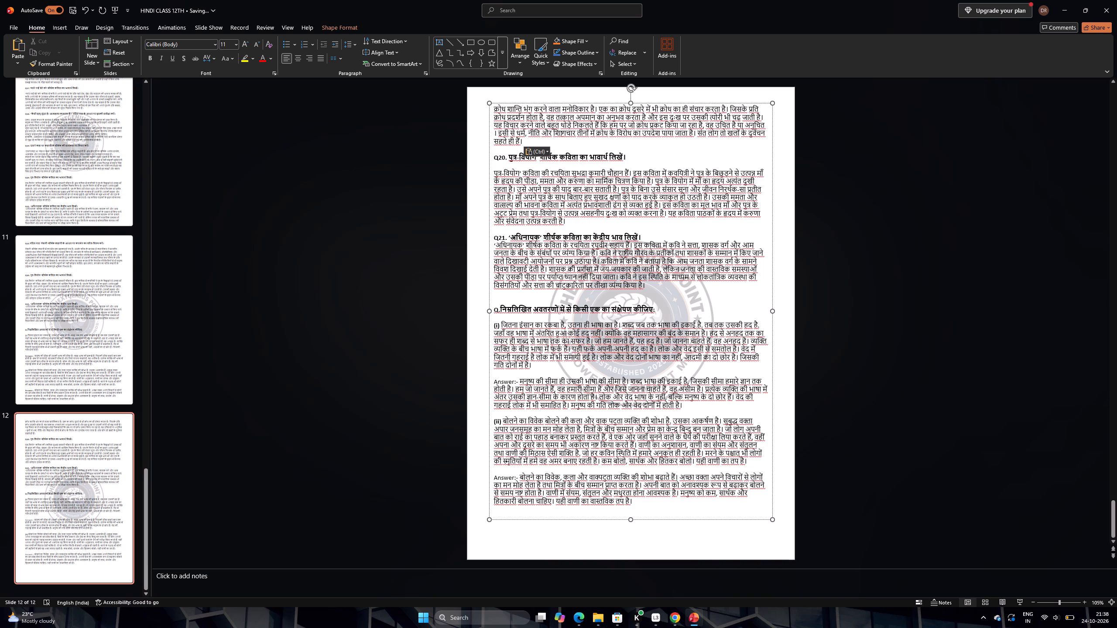
Number the क्रोध passage at the top of slide 12 by inserting "(iii)" and a space before its first word.
left_click(494, 109)
key("shift+parenleft")
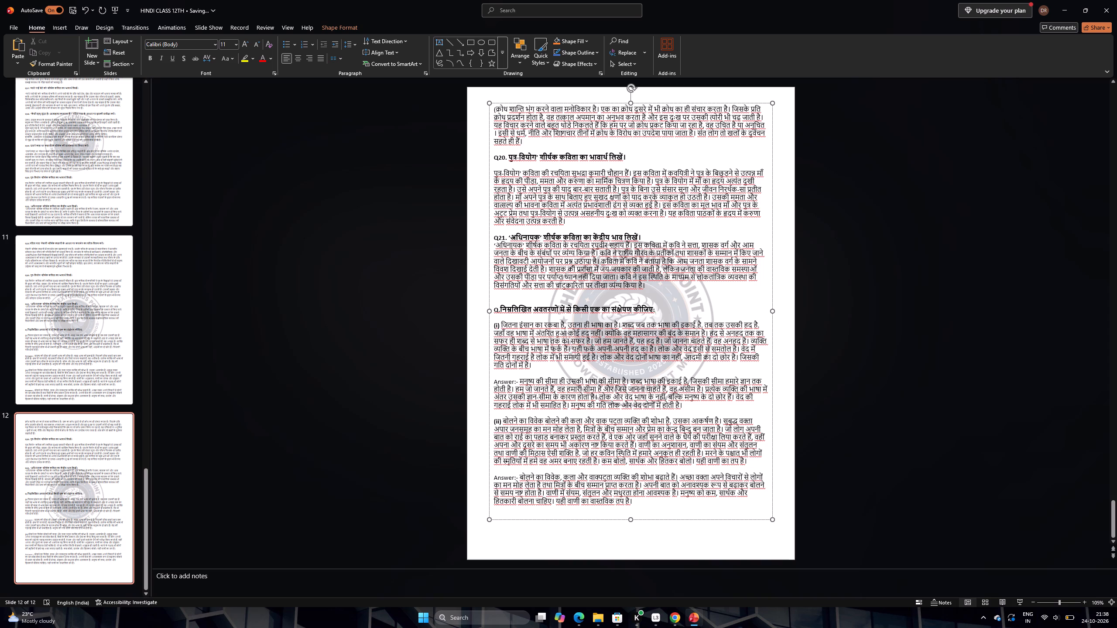
type("ii")
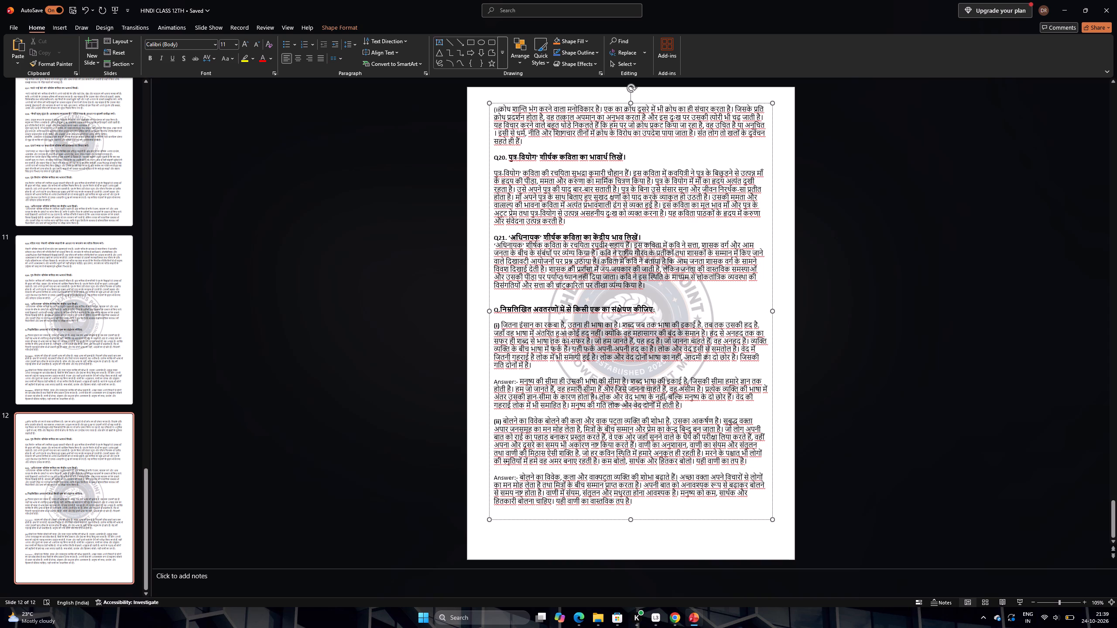
key("i")
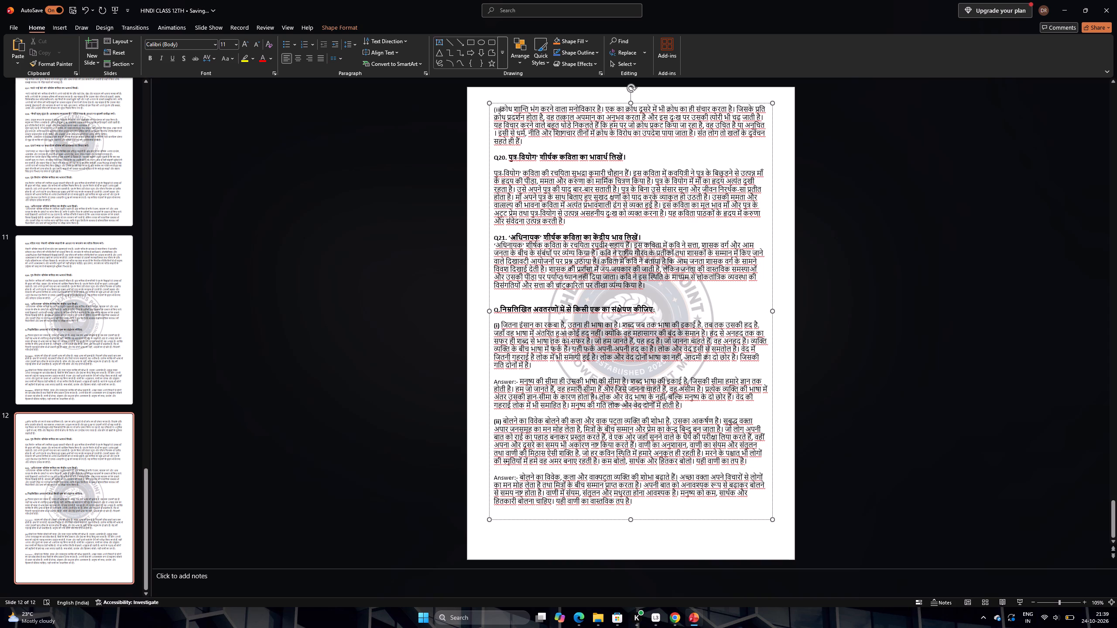
type(")")
key("space")
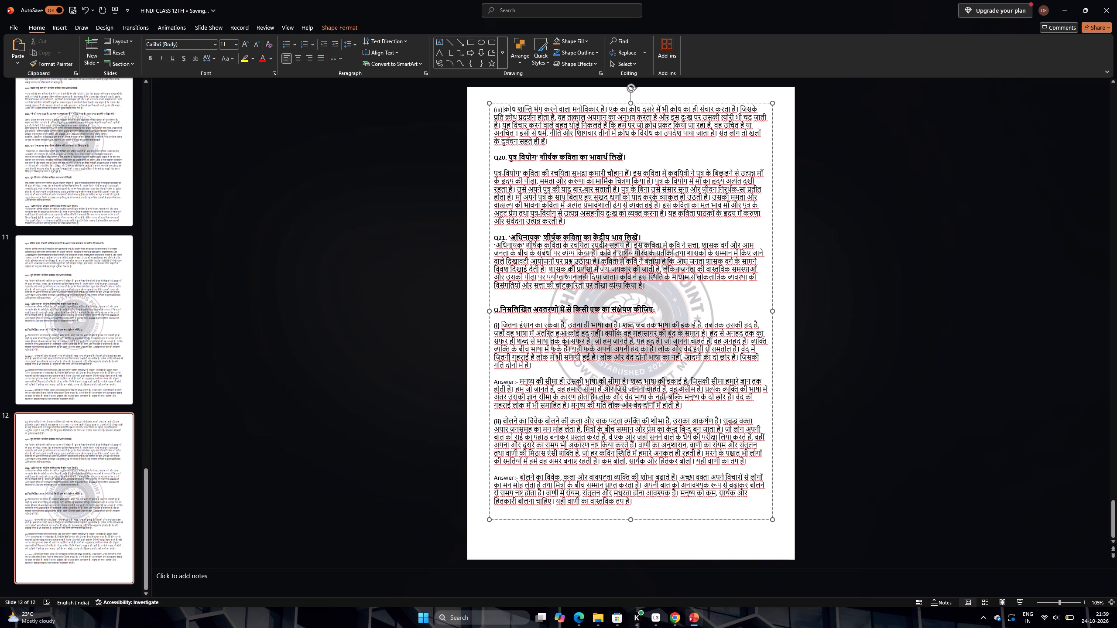
Make the "(iii)" label of the क्रोध passage bold.
left_click_drag(501, 110, 496, 110)
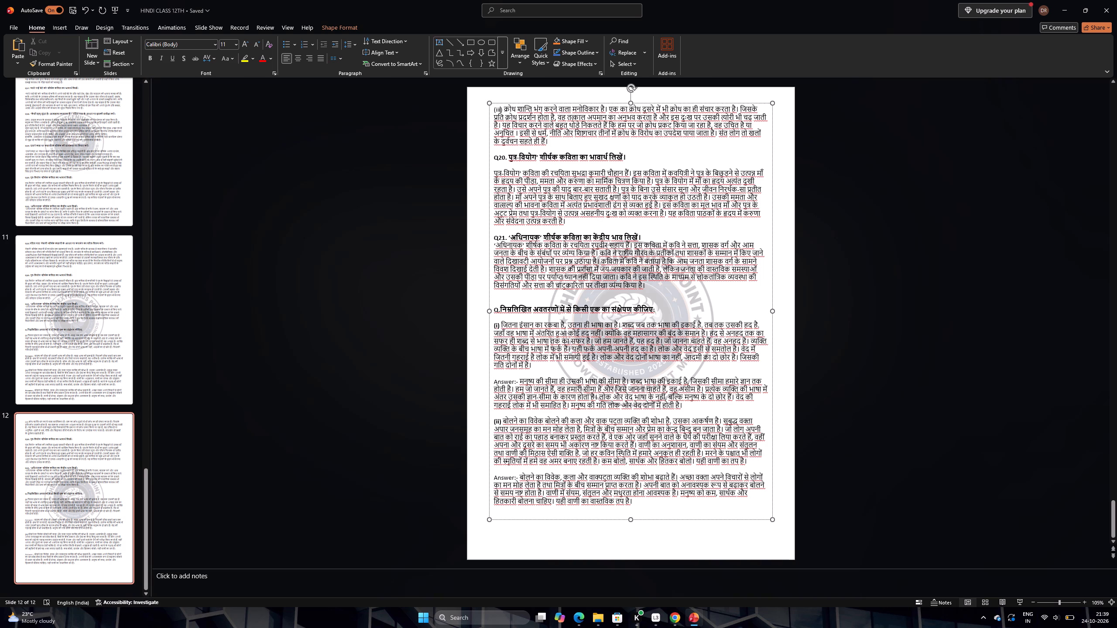
left_click_drag(496, 110, 493, 110)
left_click(502, 111)
left_click_drag(503, 109, 493, 110)
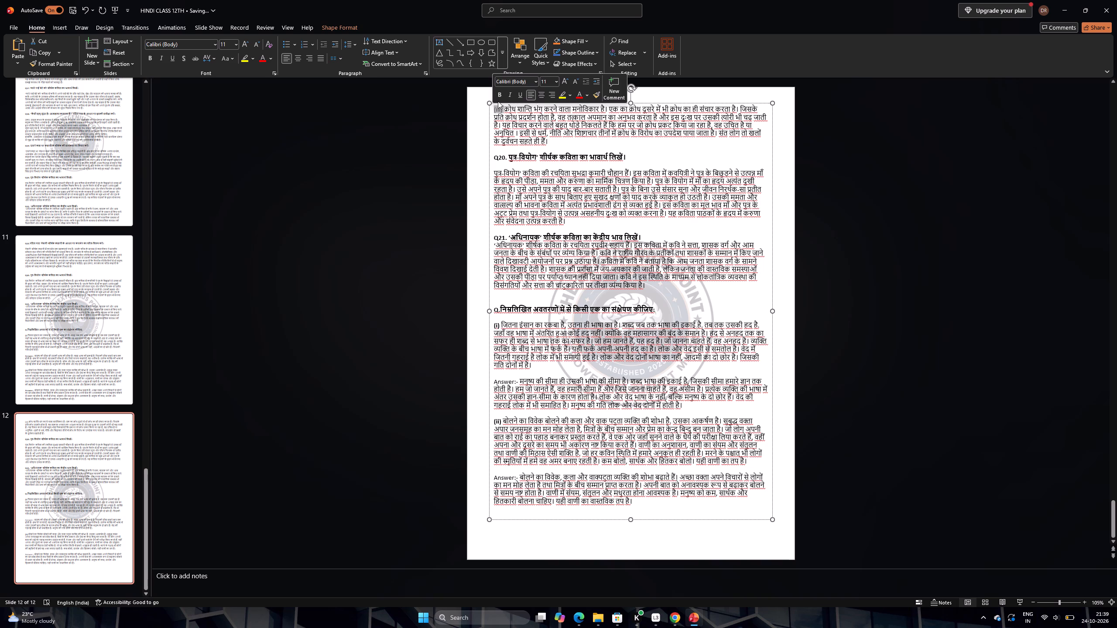
left_click(496, 94)
left_click(480, 137)
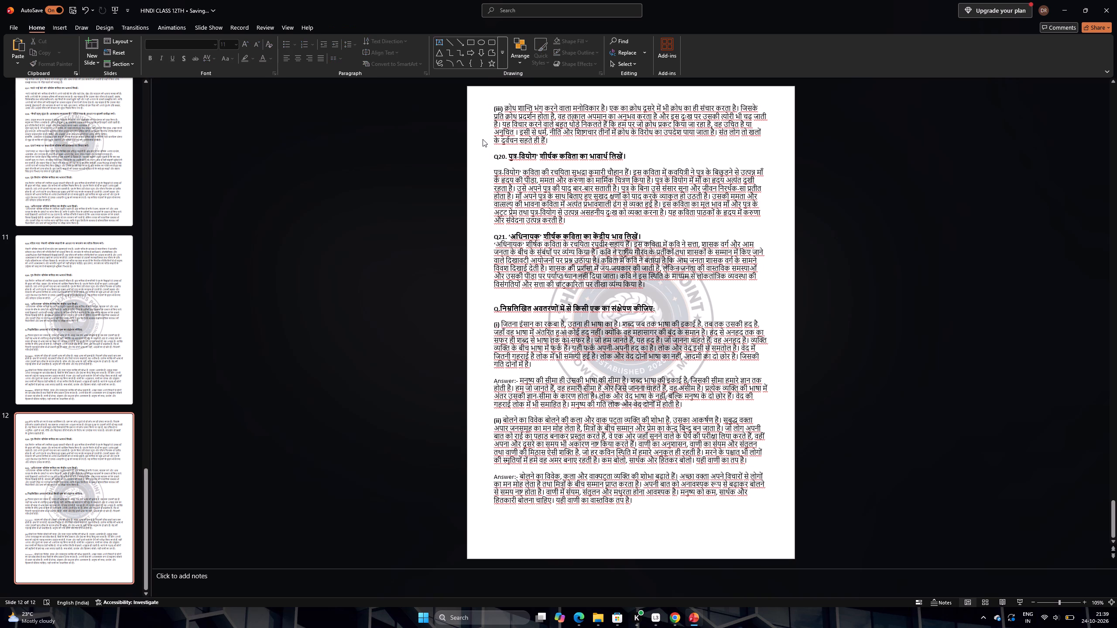
Add an "Answer:-" line below the क्रोध passage, separated from it by a blank line.
left_click(554, 143)
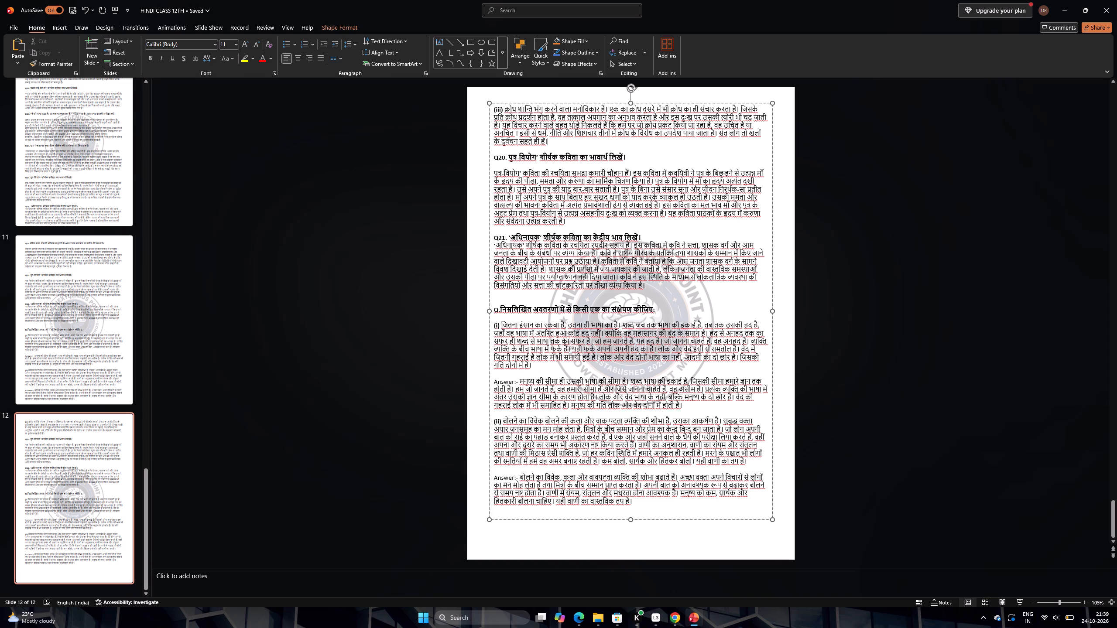
key("Return")
key("Return")
type("nswer")
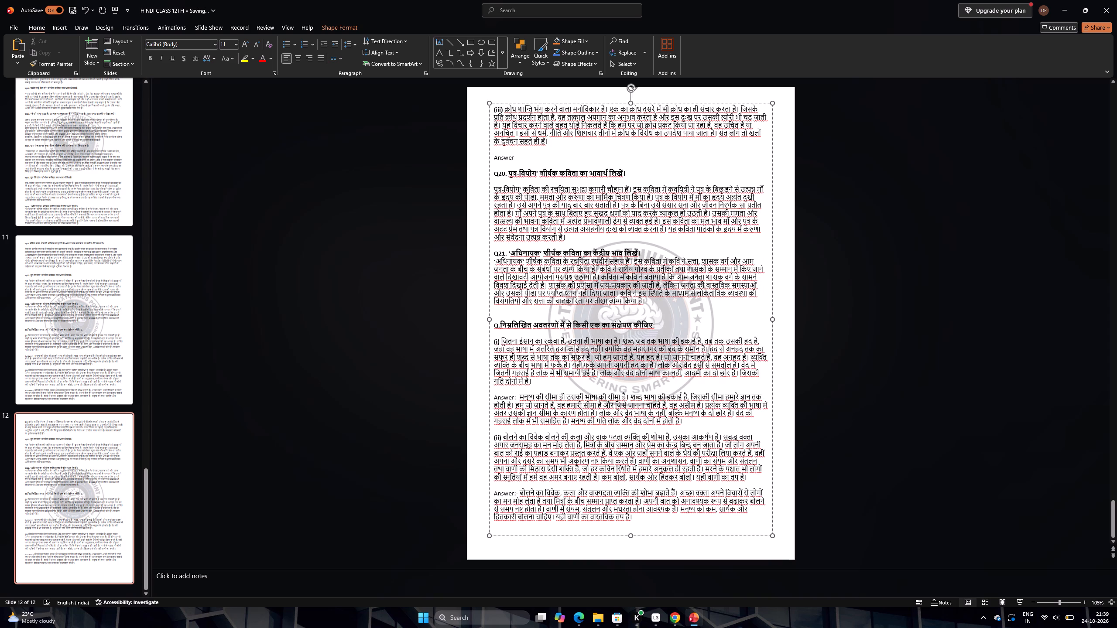
type(":-")
key("space")
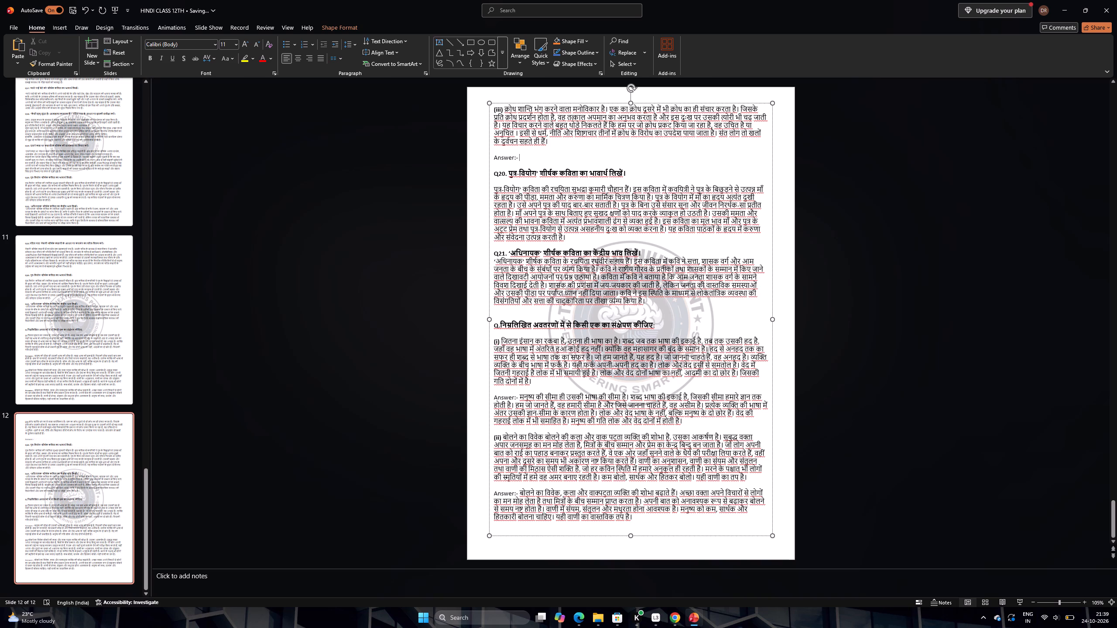
Delete the Q20 question on पुत्र-वियोग together with its answer paragraph from slide 12.
left_click_drag(565, 240, 494, 183)
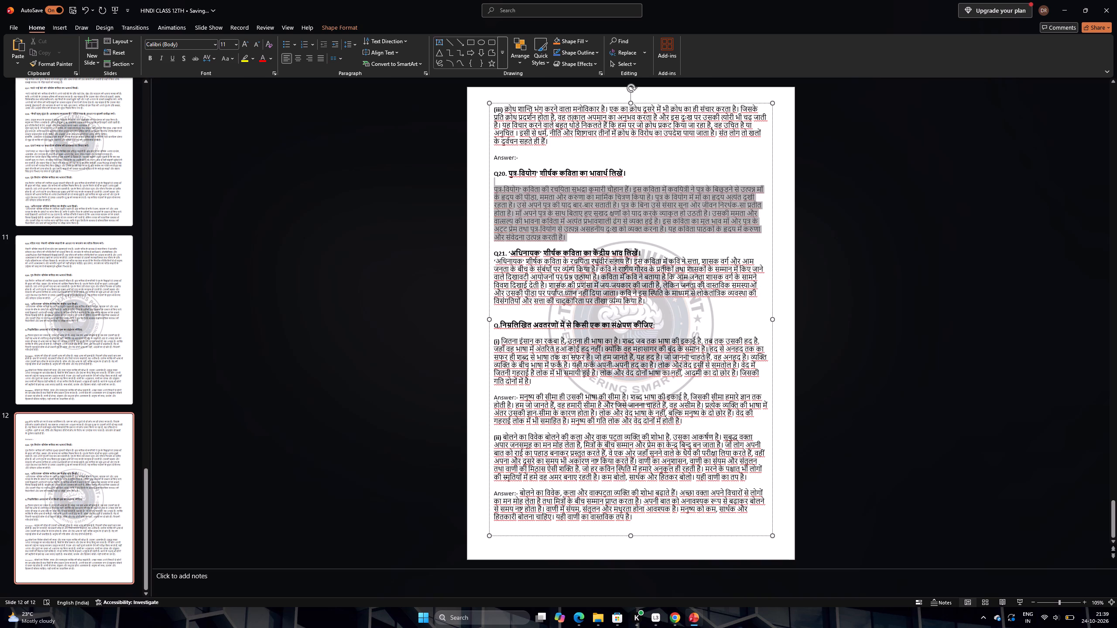
left_click_drag(494, 183, 493, 174)
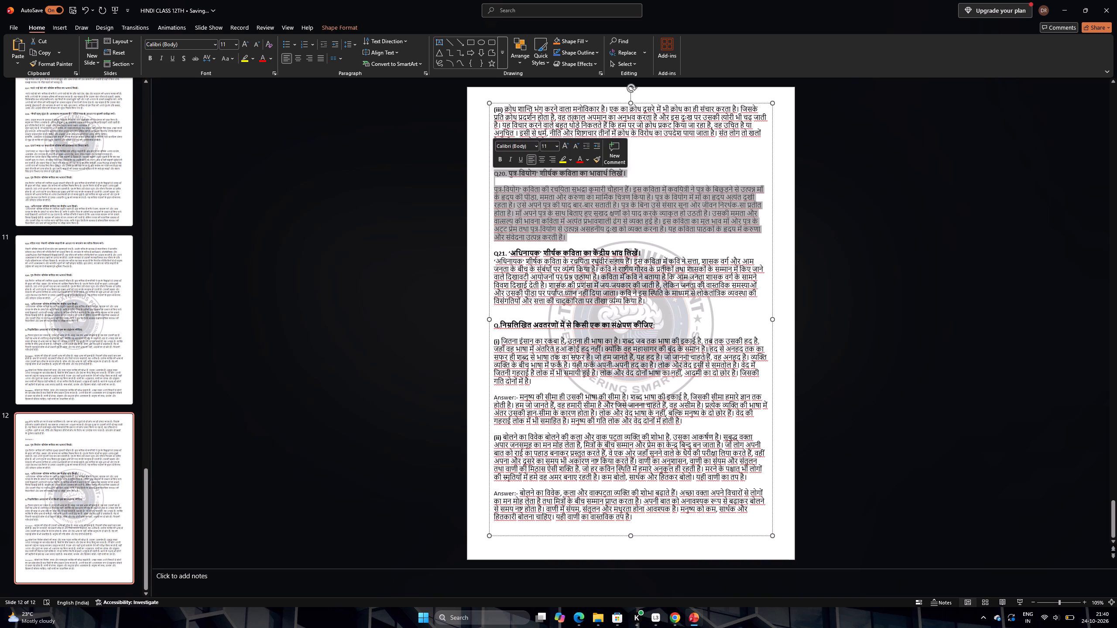
key("BackSpace")
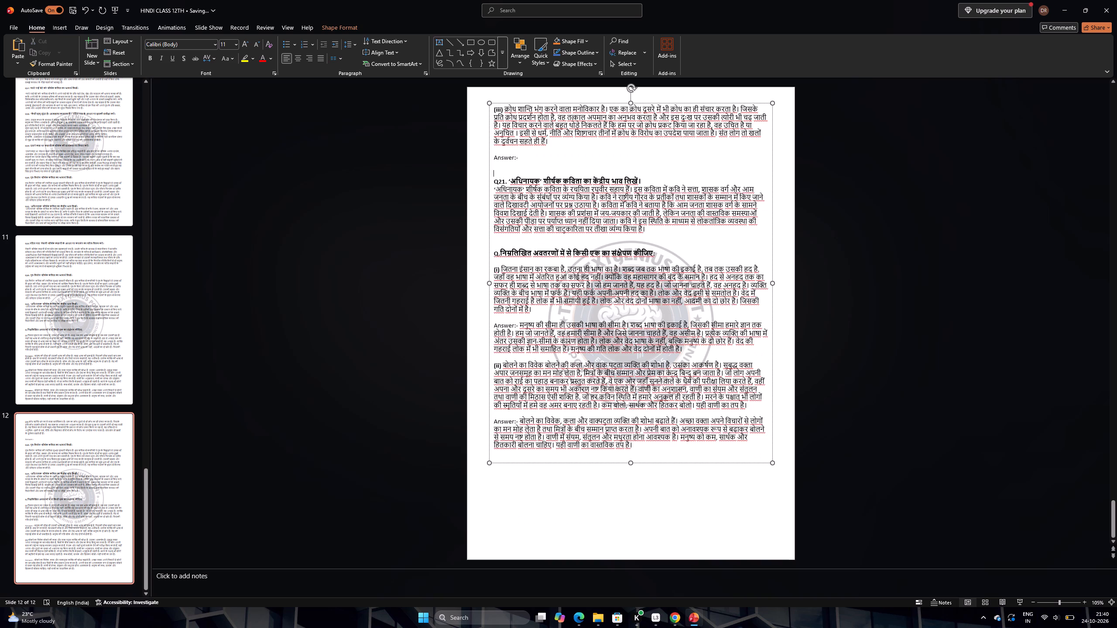
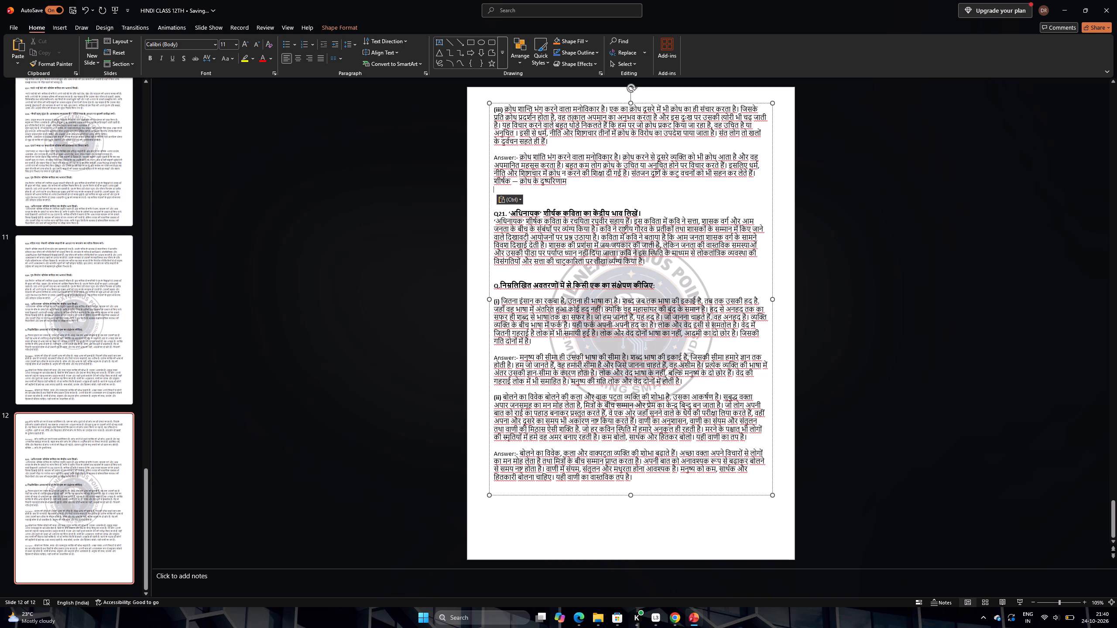
Make the "Answer:-" label below passage (iii) bold.
left_click_drag(517, 159, 497, 157)
left_click(504, 142)
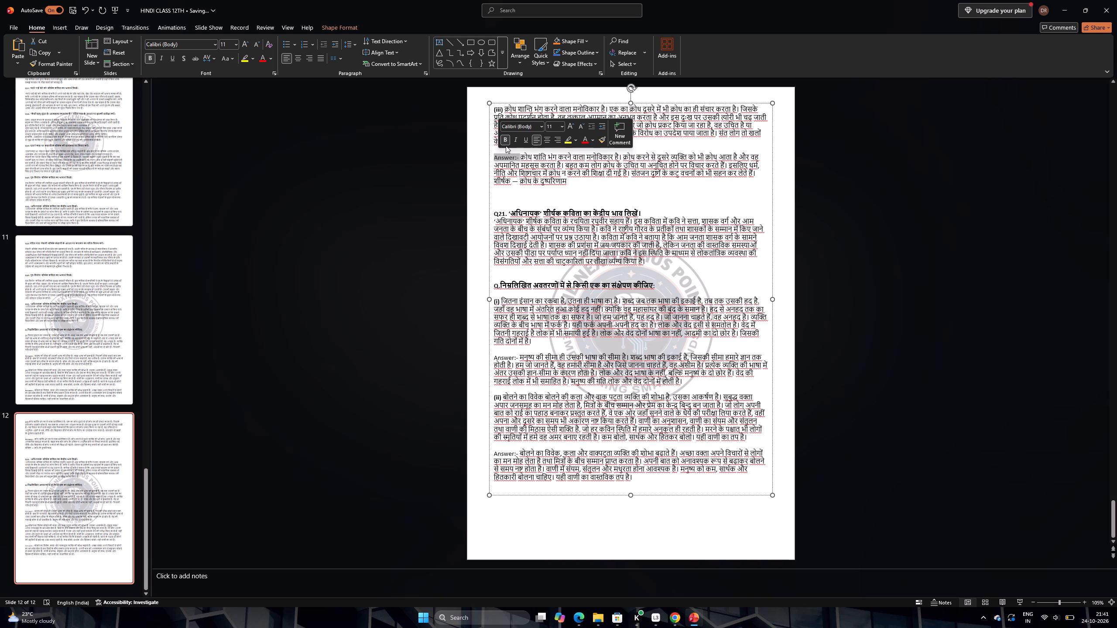
left_click(839, 206)
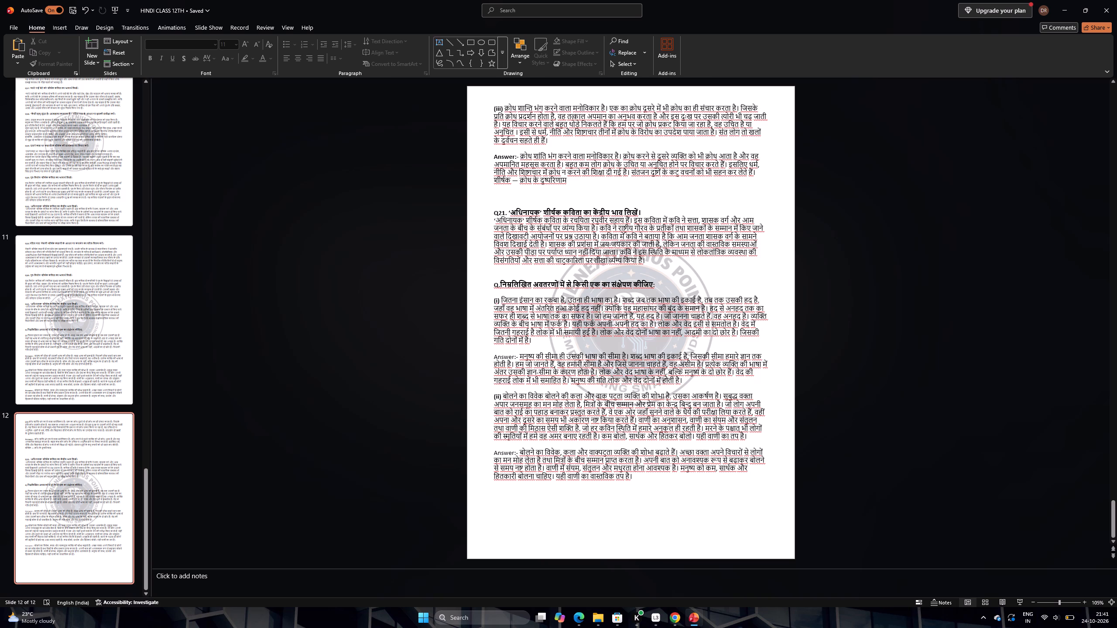
Delete the Q21 question on the poem 'अधिनायक' together with its answer paragraph from slide 12.
left_click_drag(494, 214, 533, 240)
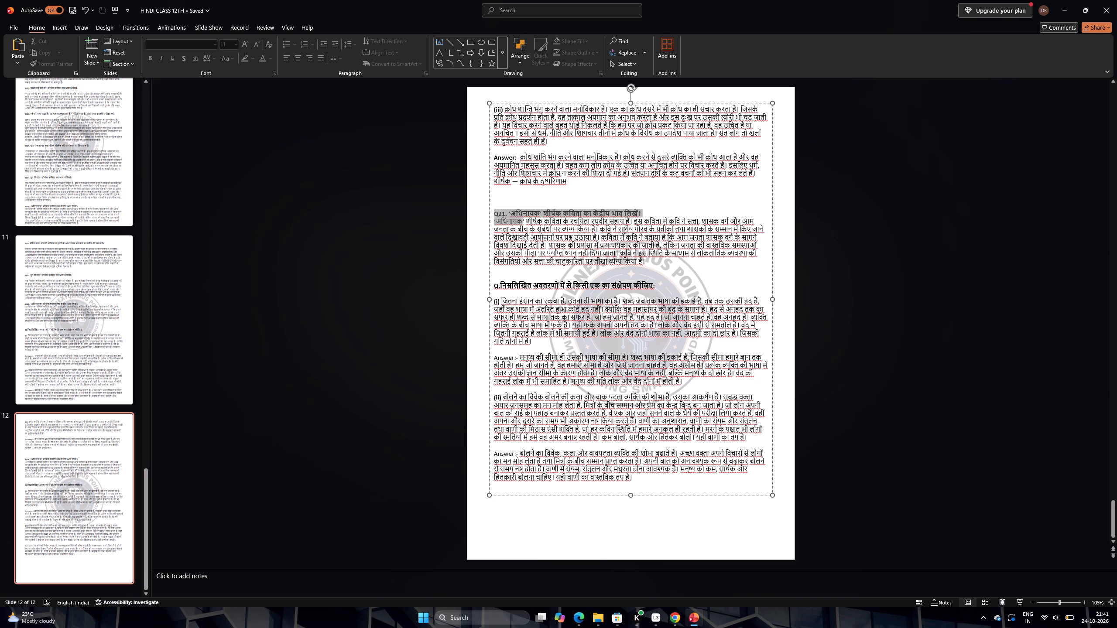
left_click_drag(533, 240, 646, 266)
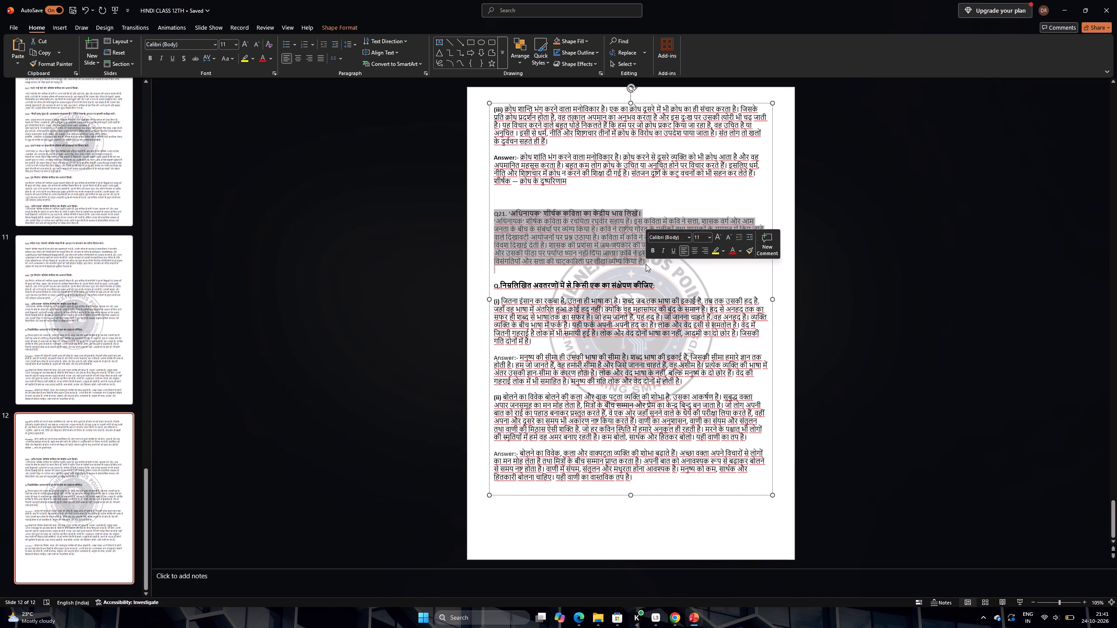
key("BackSpace")
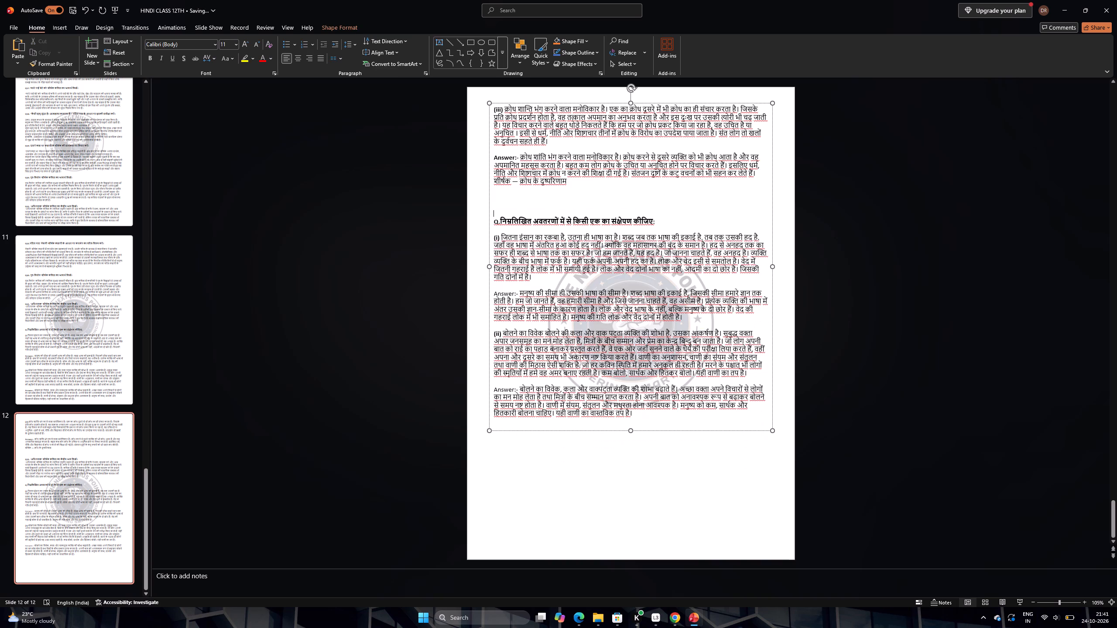
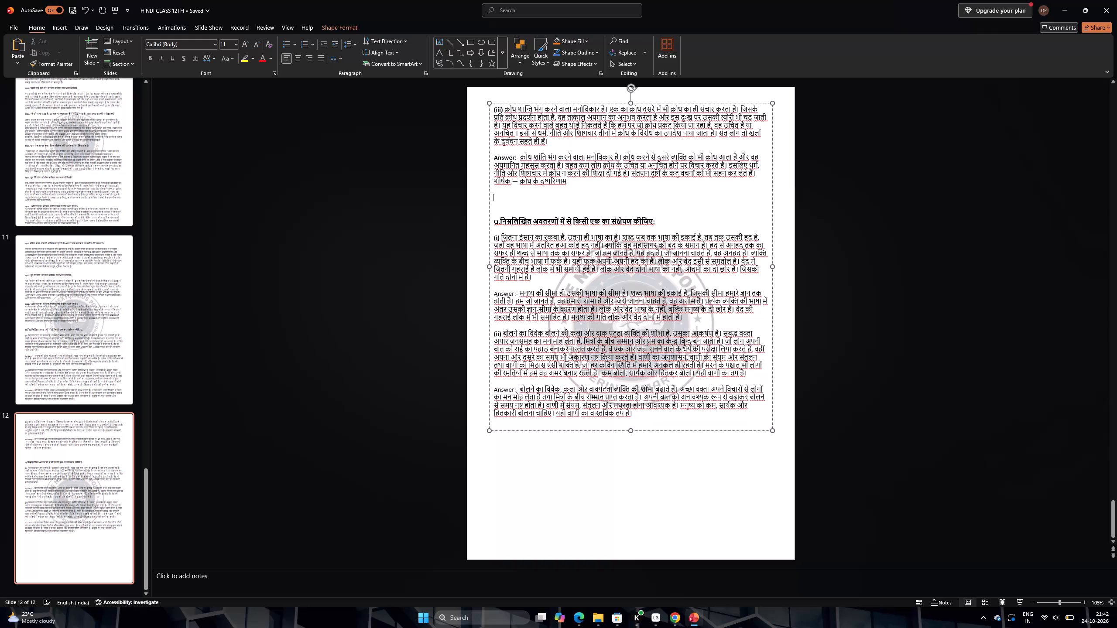
Paste the passage beginning "मनुष्य सुख की खोज में" below the क्रोध answer on slide 12 and number it "(iv)".
key("ctrl+v")
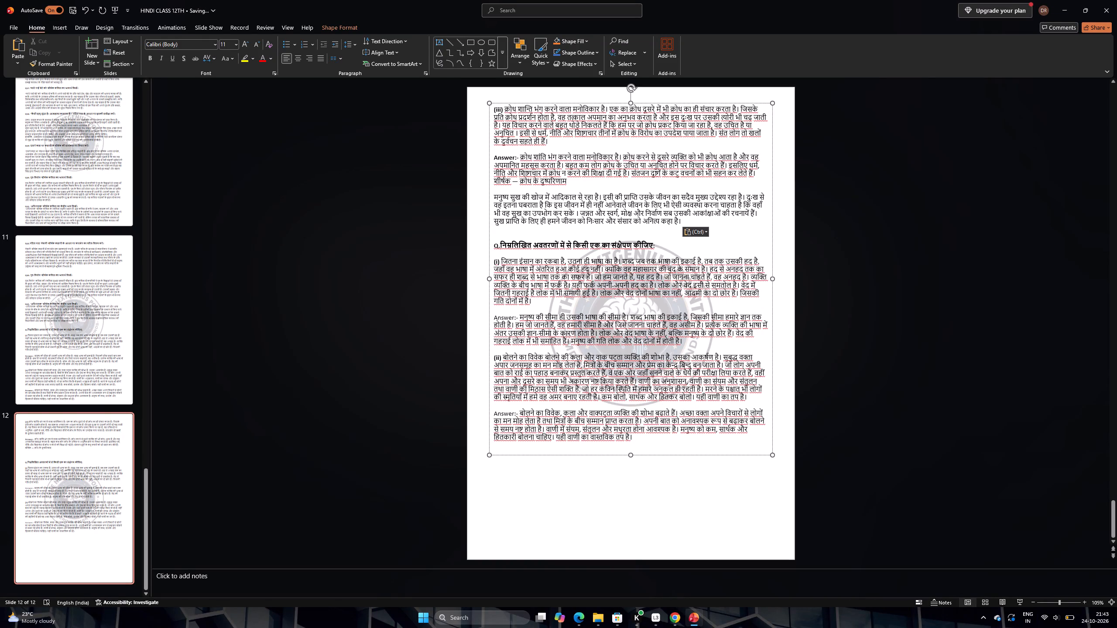
left_click(493, 197)
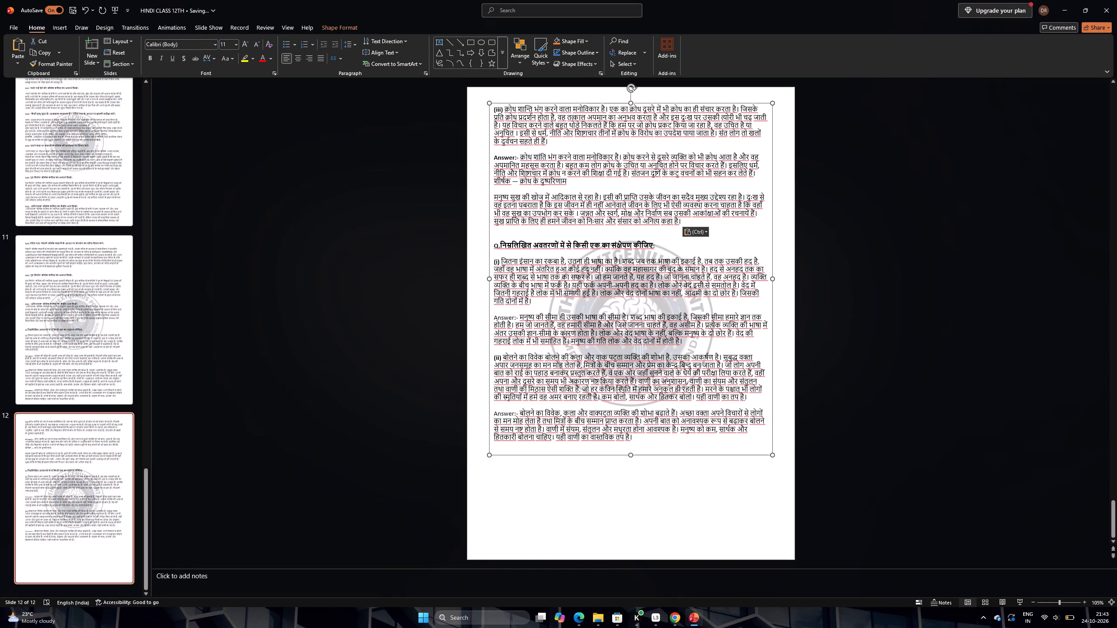
left_click(493, 195)
left_click(494, 196)
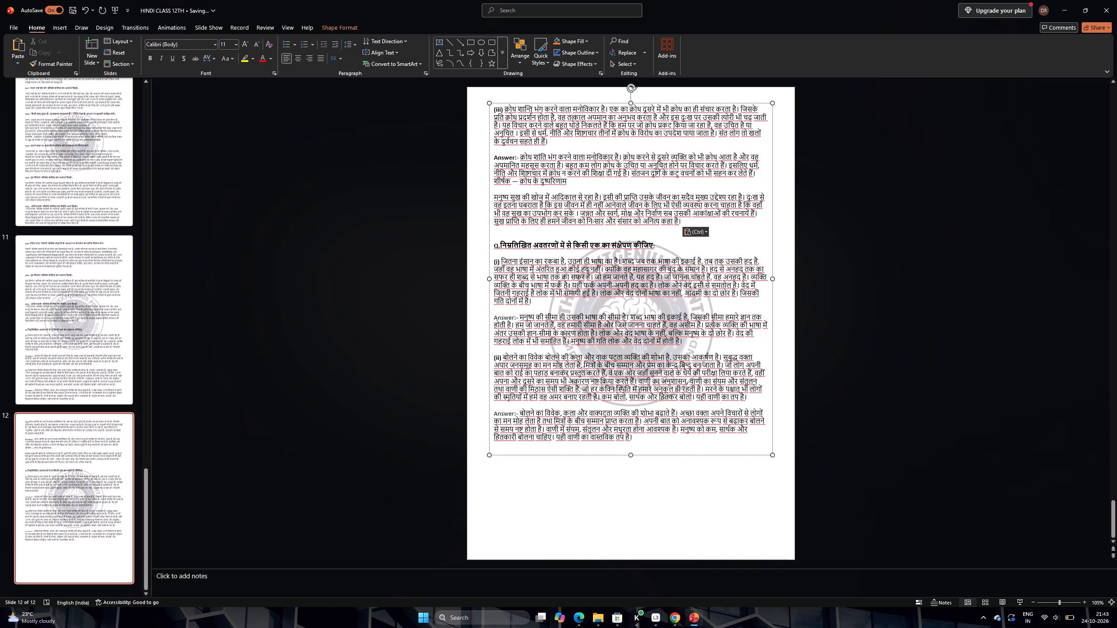
type("(iv")
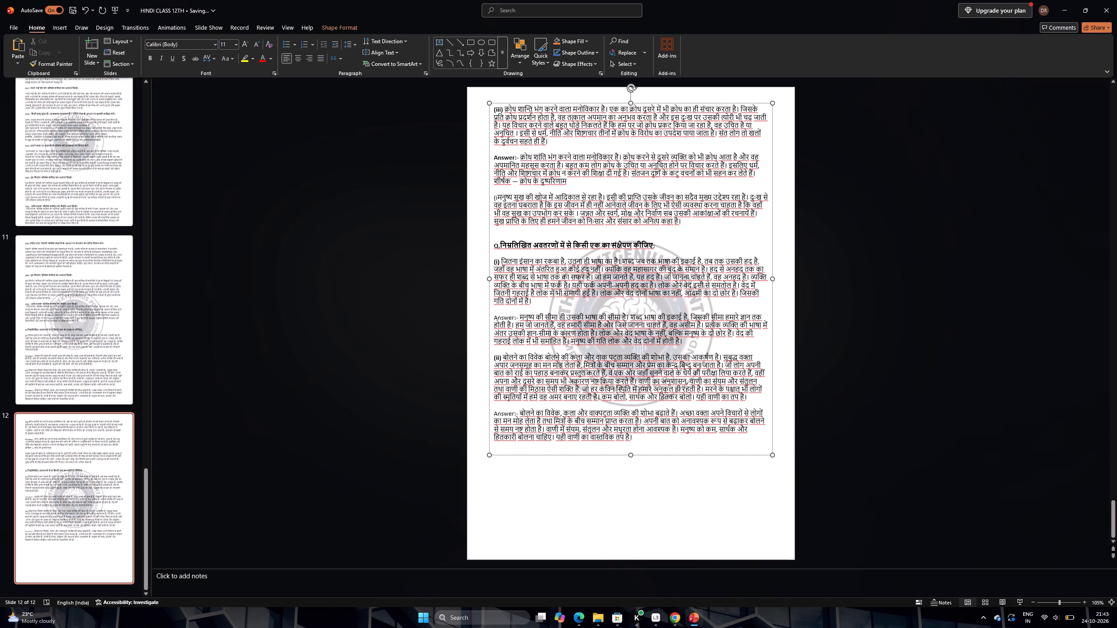
key("shift+parenright")
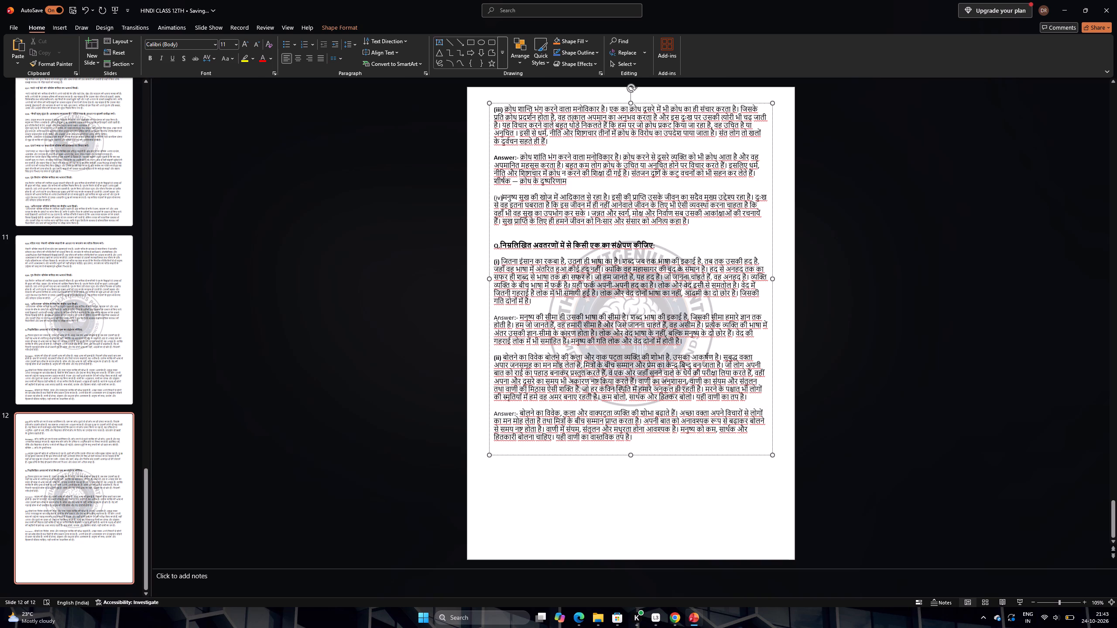
key("space")
Make the "(iv)" number before the pasted passage bold.
left_click_drag(503, 197, 499, 198)
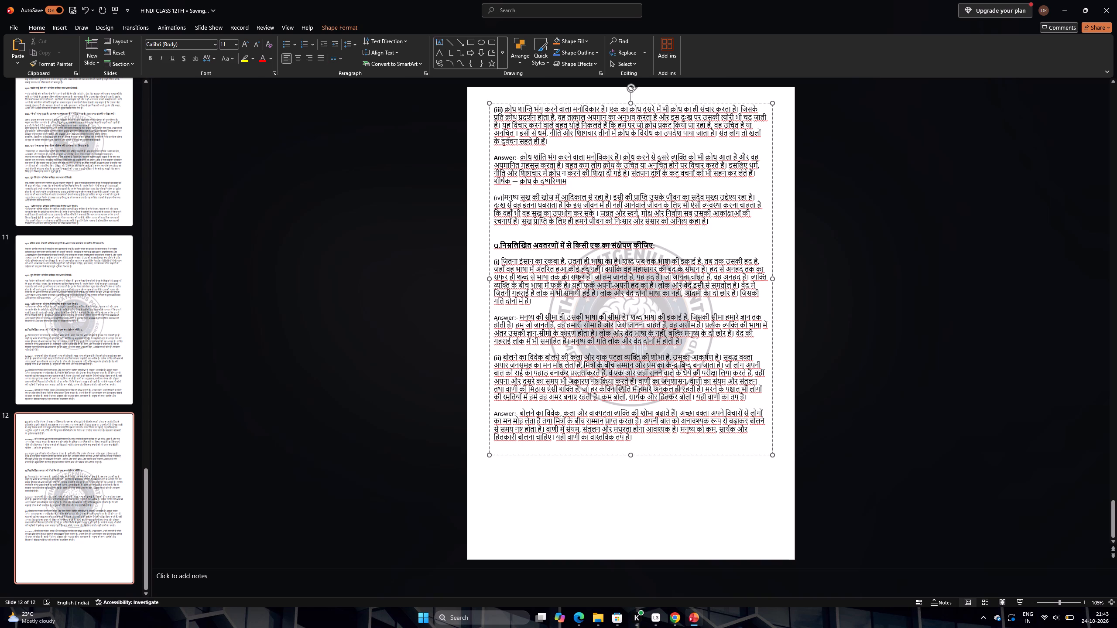
left_click_drag(499, 198, 494, 196)
left_click(499, 184)
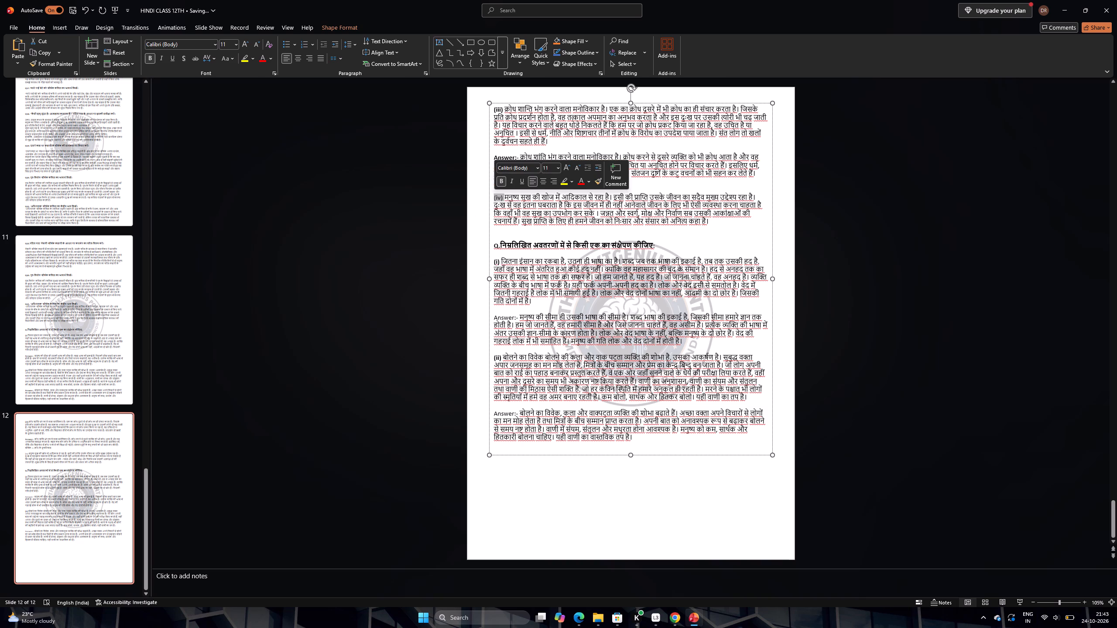
left_click(476, 212)
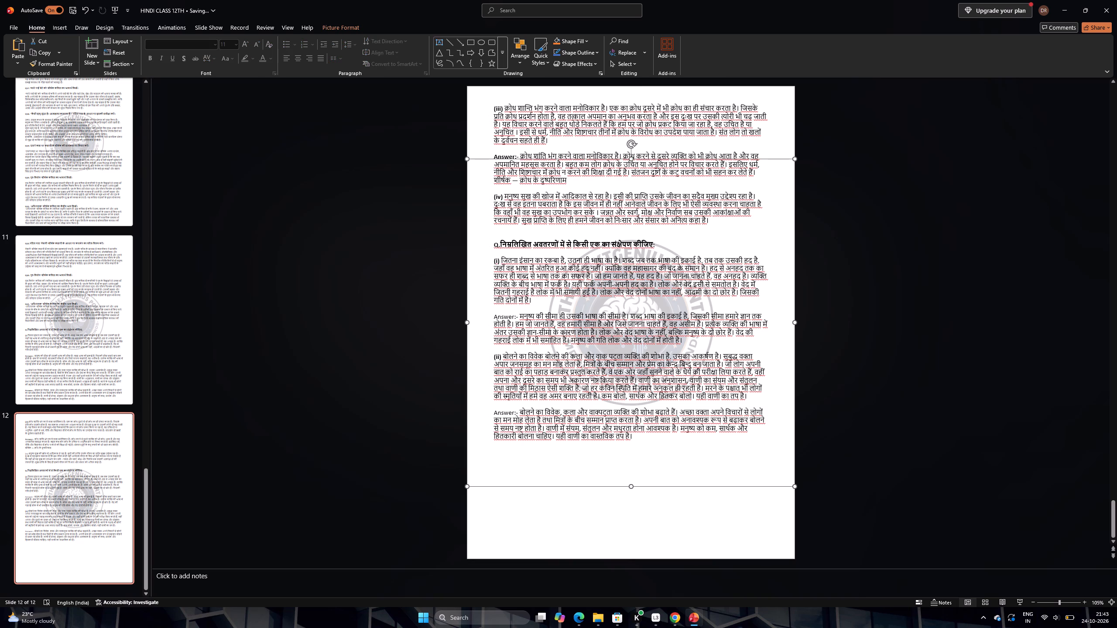
left_click(850, 133)
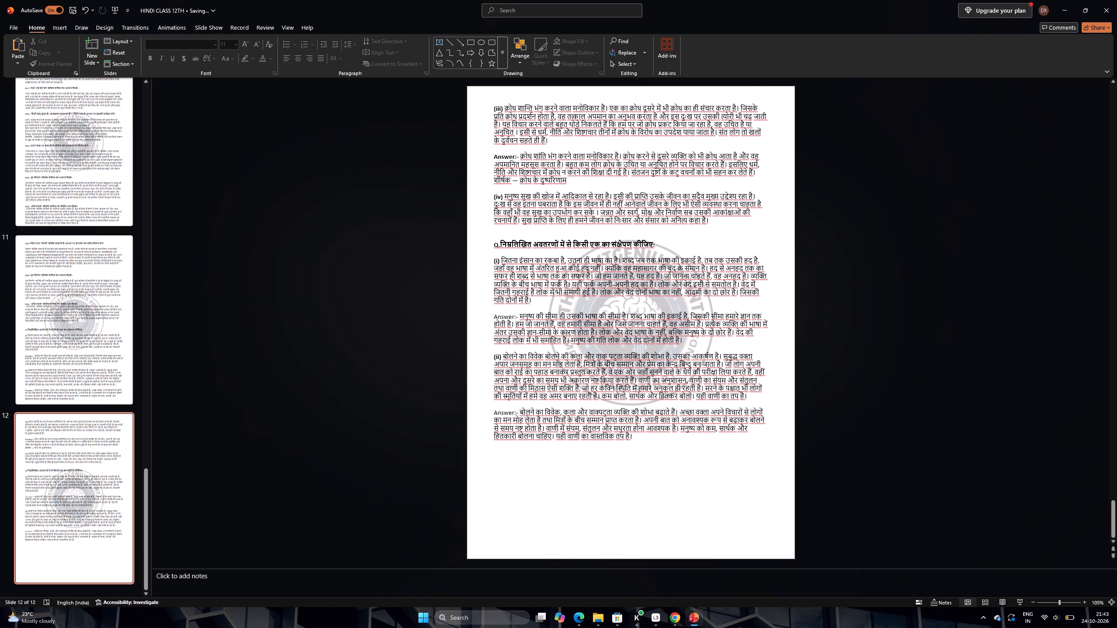
Add an "Answer:-" label below passage (iv), separated from it by a blank line.
left_click(713, 221)
key("Return")
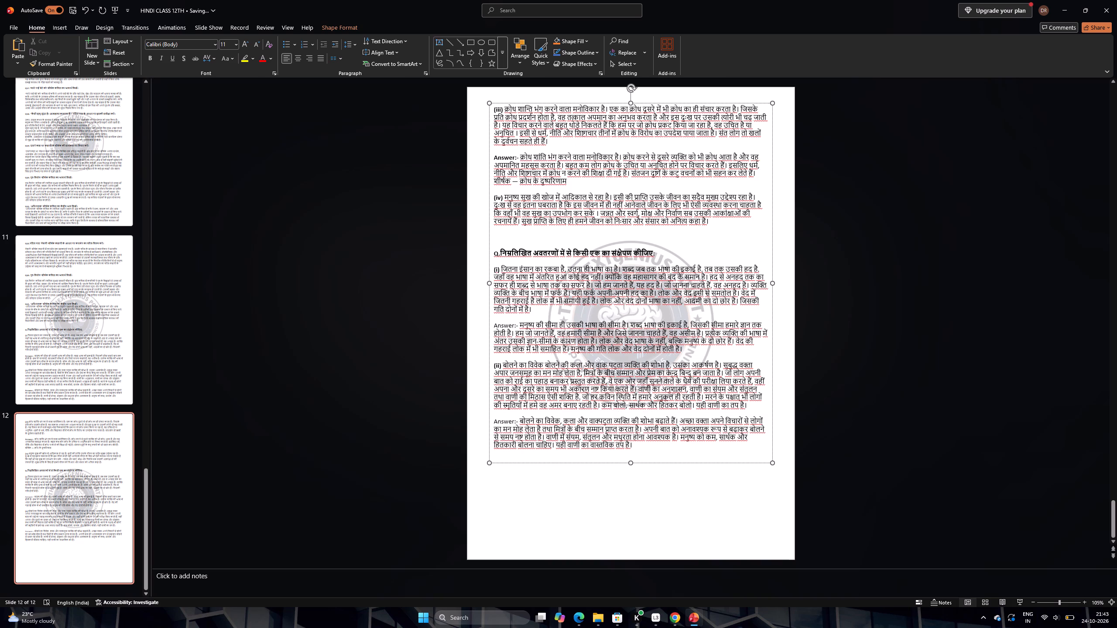
key("Return")
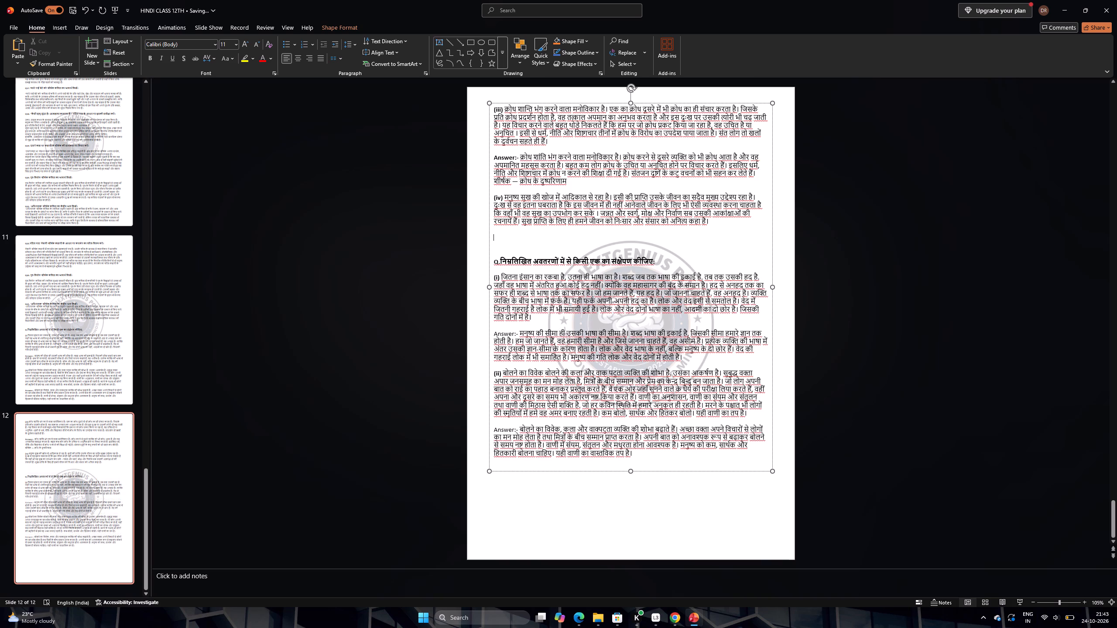
type("nswer")
type(":-")
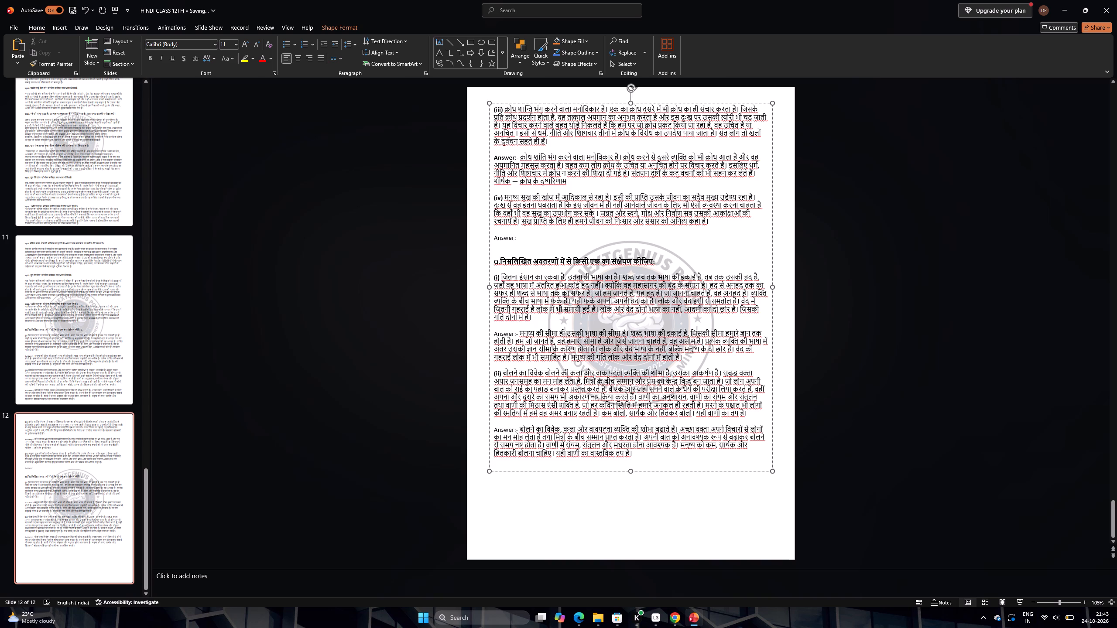
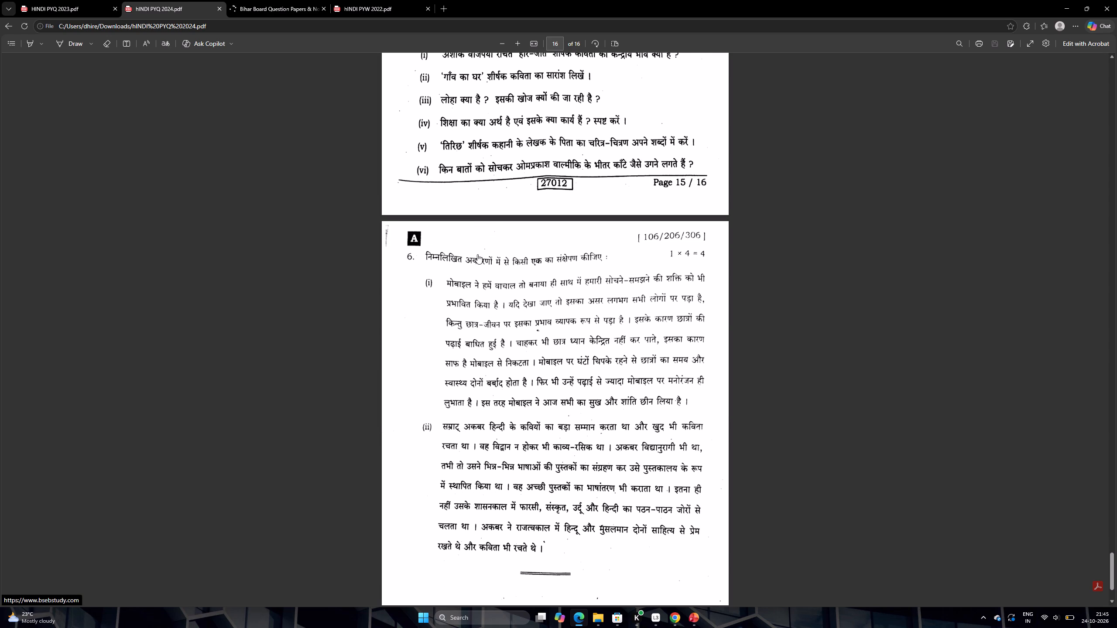
scroll(477, 254, "down", 3)
scroll(477, 254, "up", 1)
scroll(477, 254, "down", 1)
scroll(477, 254, "up", 1)
scroll(477, 254, "down", 1)
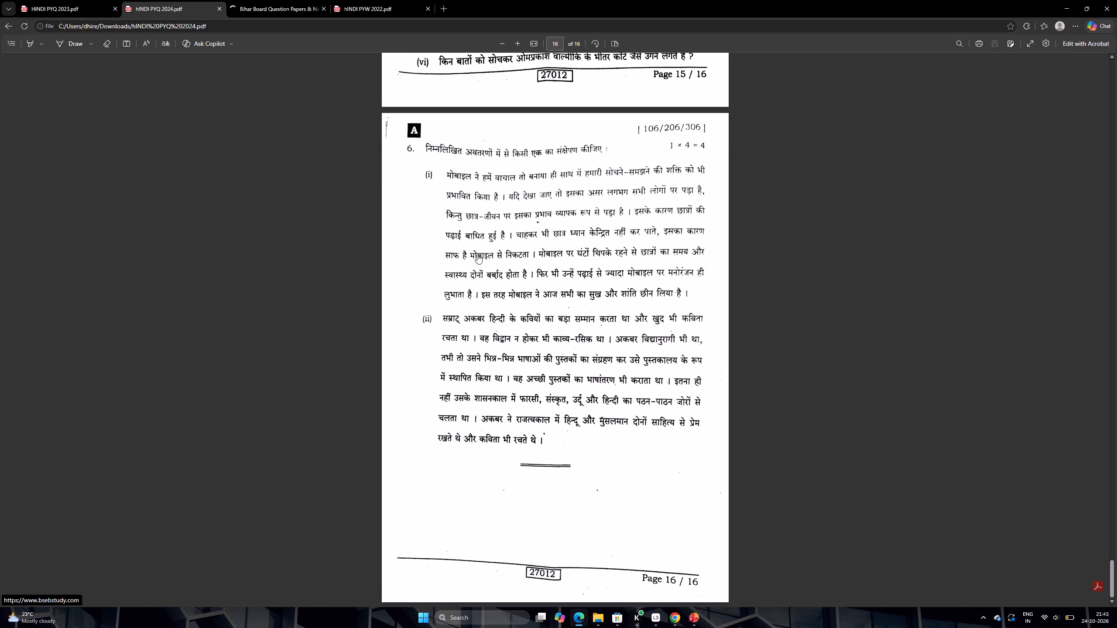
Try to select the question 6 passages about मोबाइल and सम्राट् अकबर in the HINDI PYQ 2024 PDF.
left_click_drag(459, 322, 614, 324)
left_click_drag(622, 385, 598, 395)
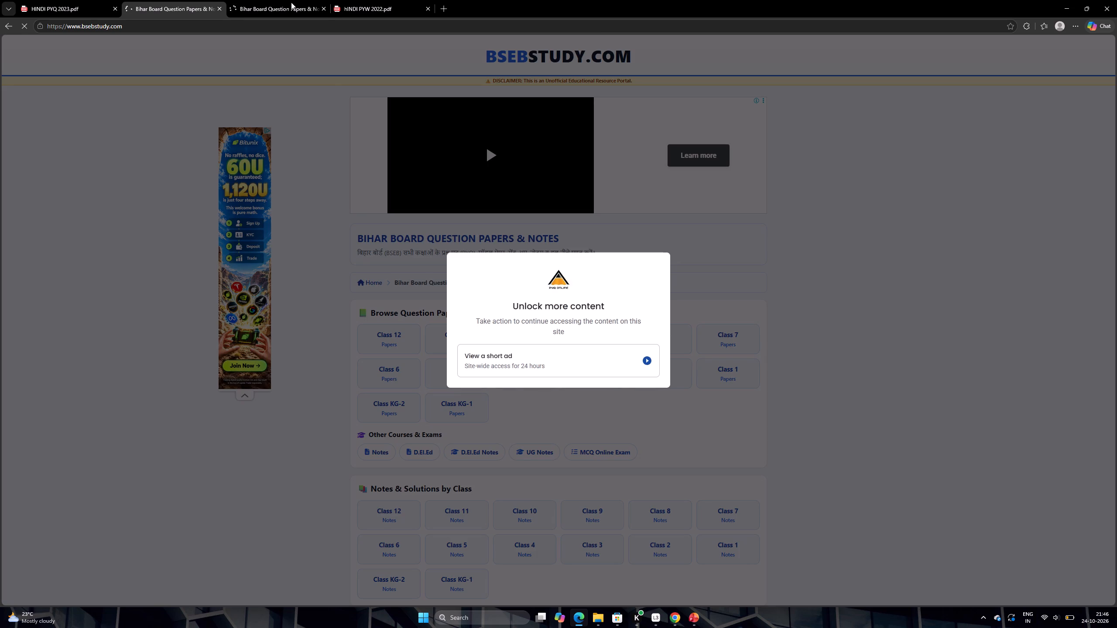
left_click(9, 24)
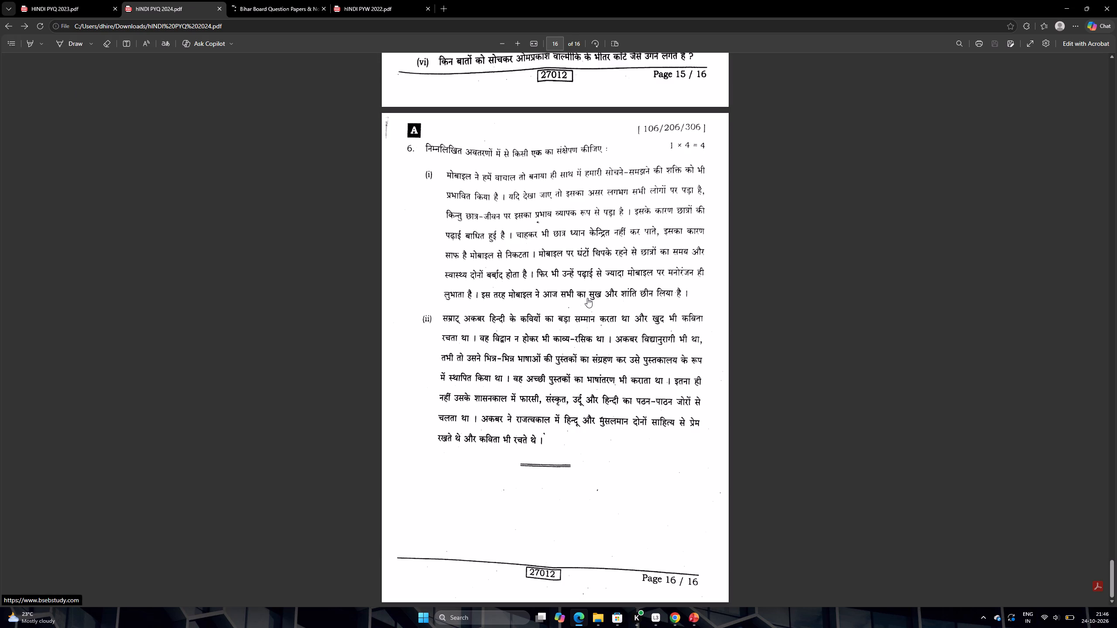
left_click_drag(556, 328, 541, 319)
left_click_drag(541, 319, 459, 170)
Examine the question 6 संक्षेपण passages at the end of the HINDI PYQ 2023 PDF.
left_click(74, 1)
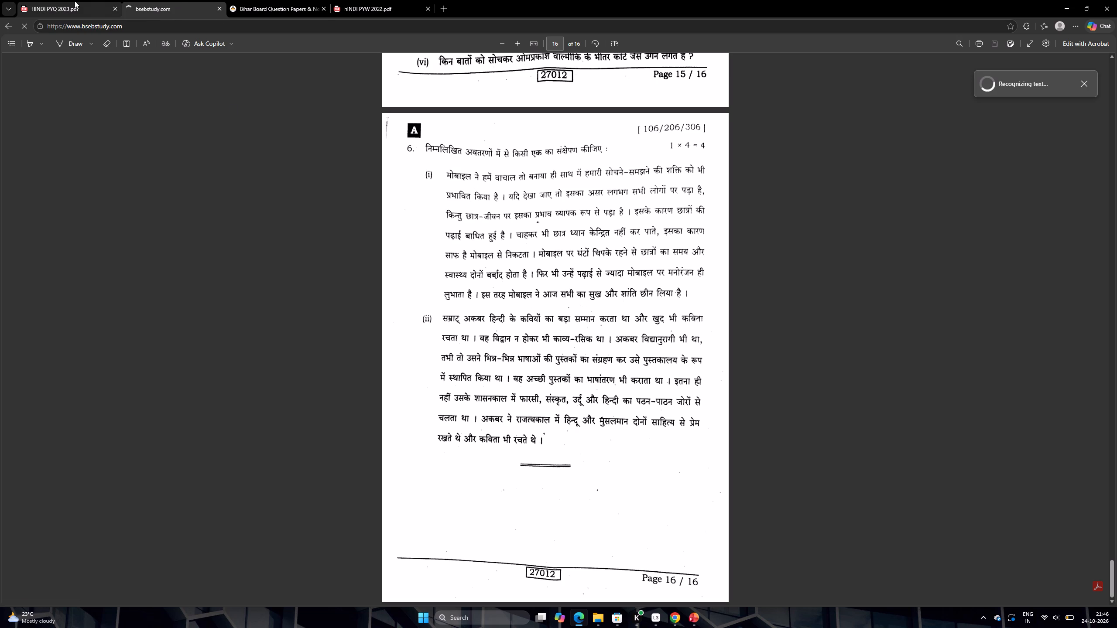
scroll(456, 279, "up", 1)
scroll(456, 279, "down", 4)
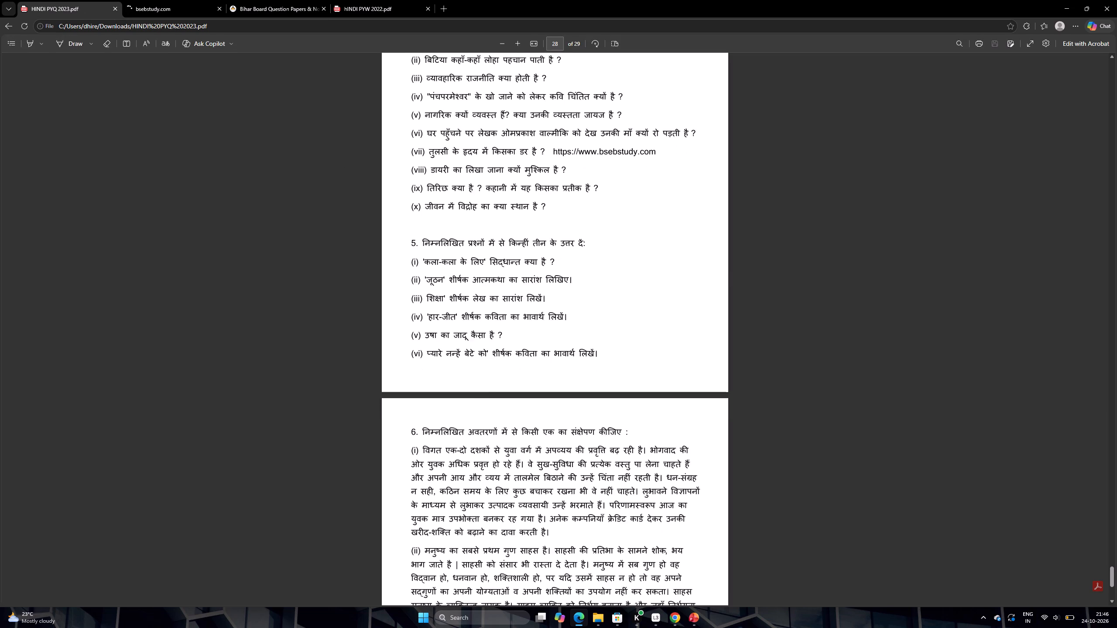
scroll(460, 287, "down", 1)
scroll(460, 287, "up", 1)
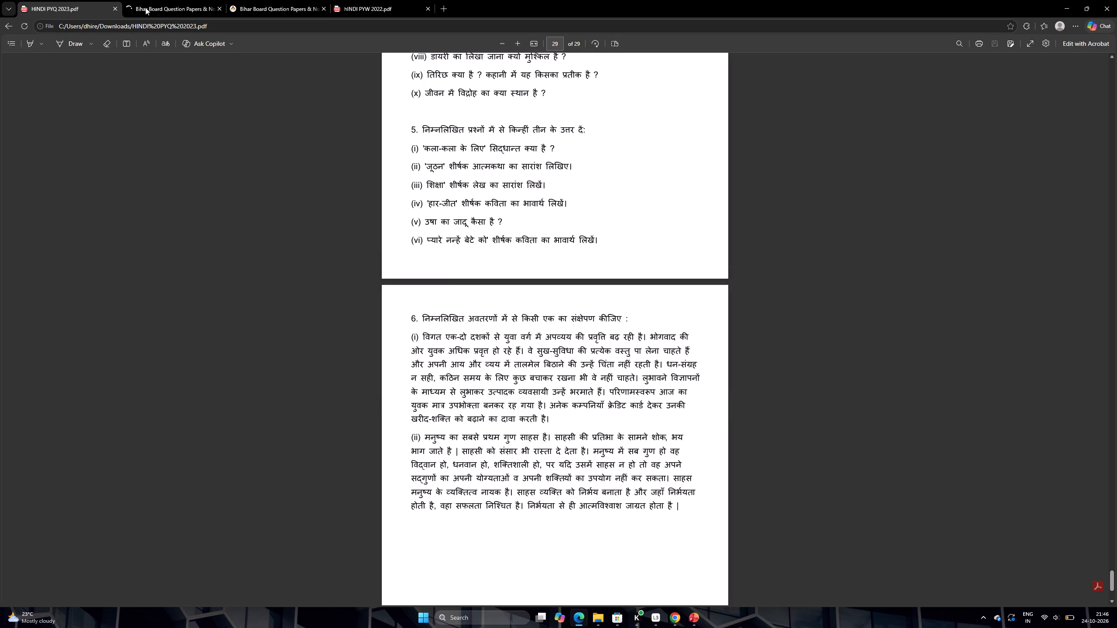
Go back from the bsebstudy.com page to the HINDI PYQ 2024 PDF.
left_click(154, 0)
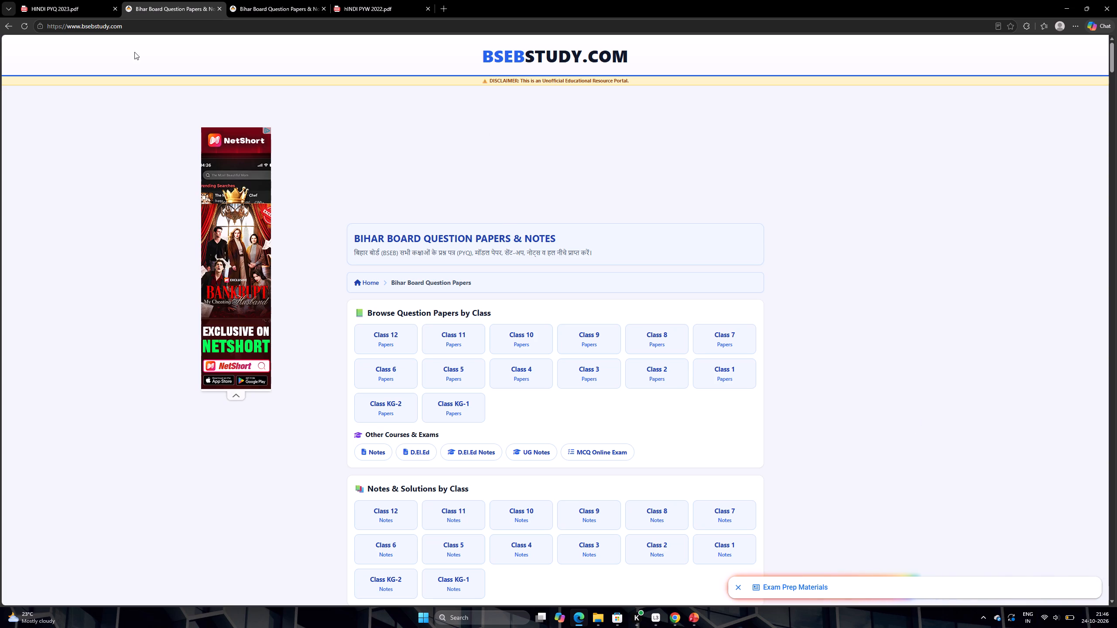
left_click(7, 26)
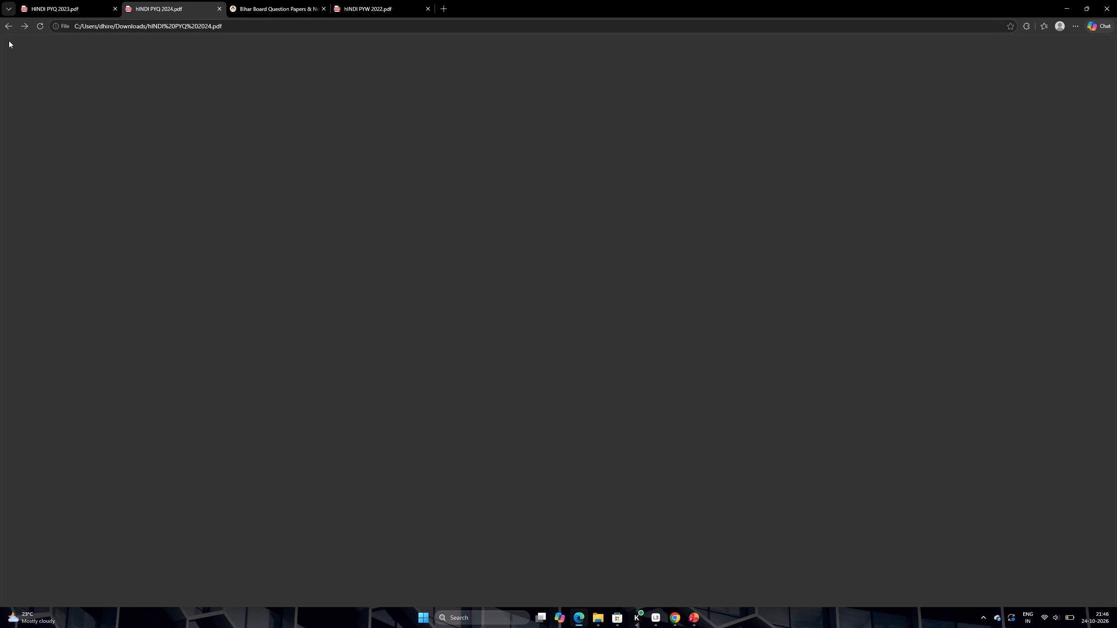
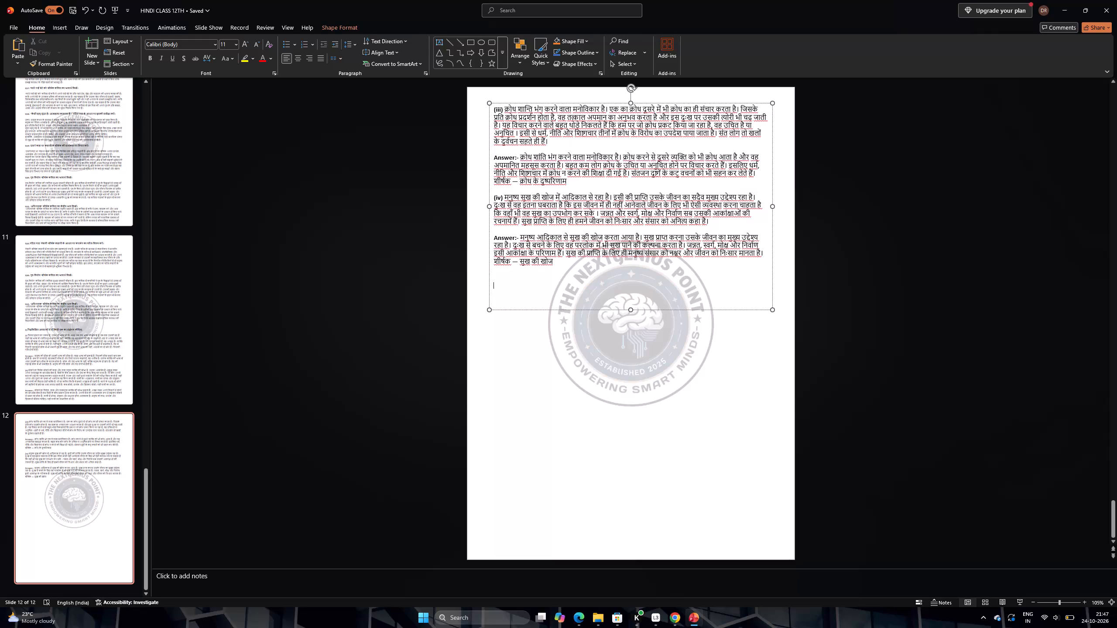
Paste the सम्राट् अकबर passage below the answer to passage (iv) on slide 12, removing the extra blank line above it.
left_click(501, 284)
key("ctrl+v")
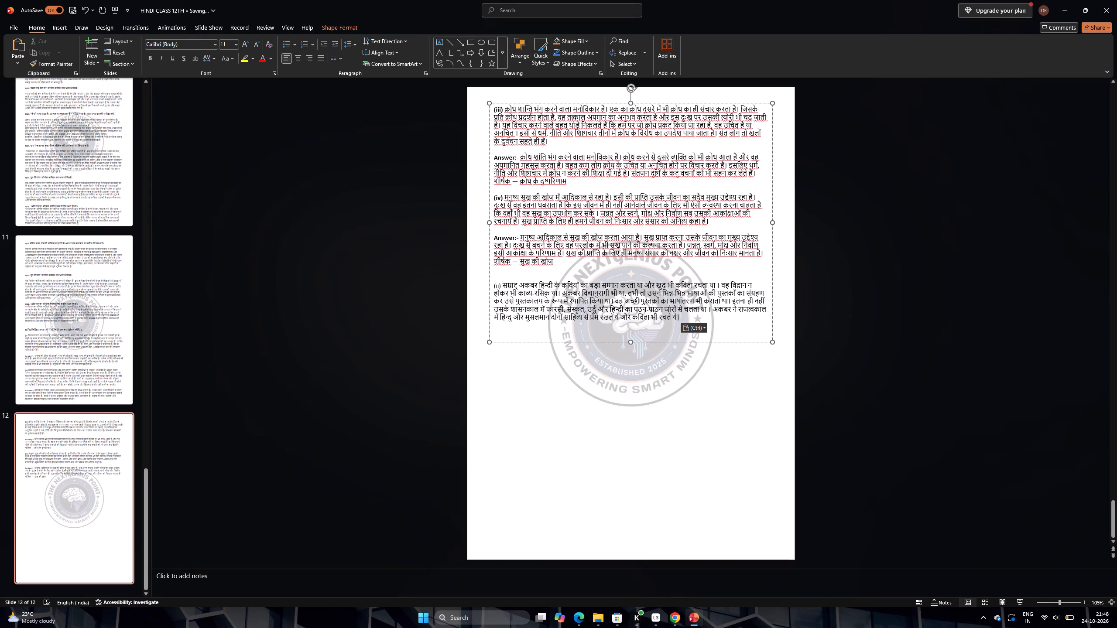
left_click(493, 287)
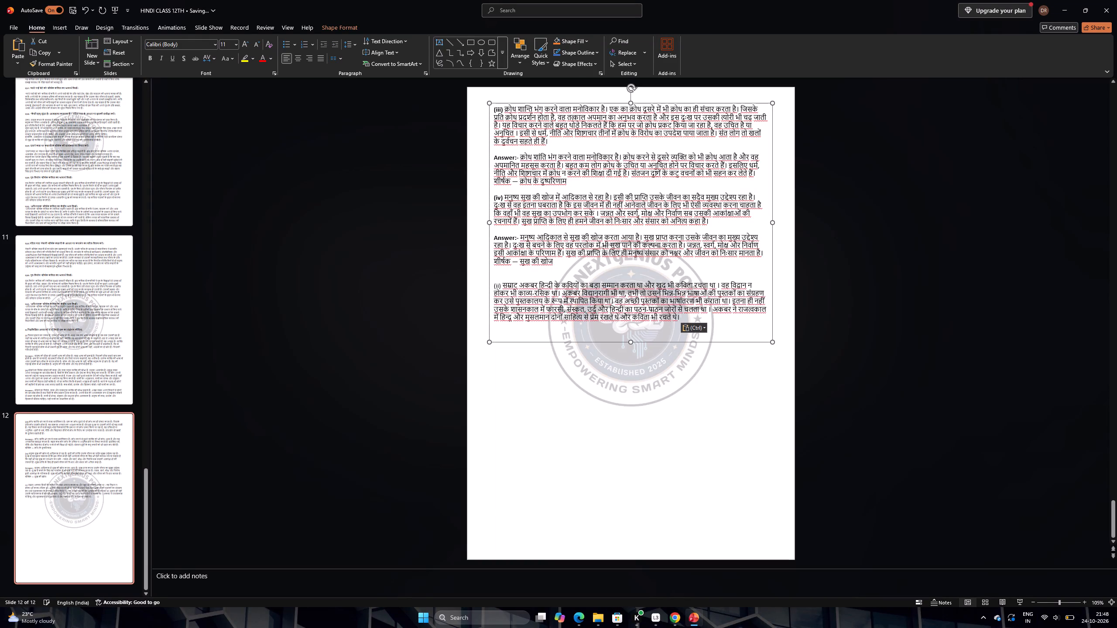
left_click(494, 285)
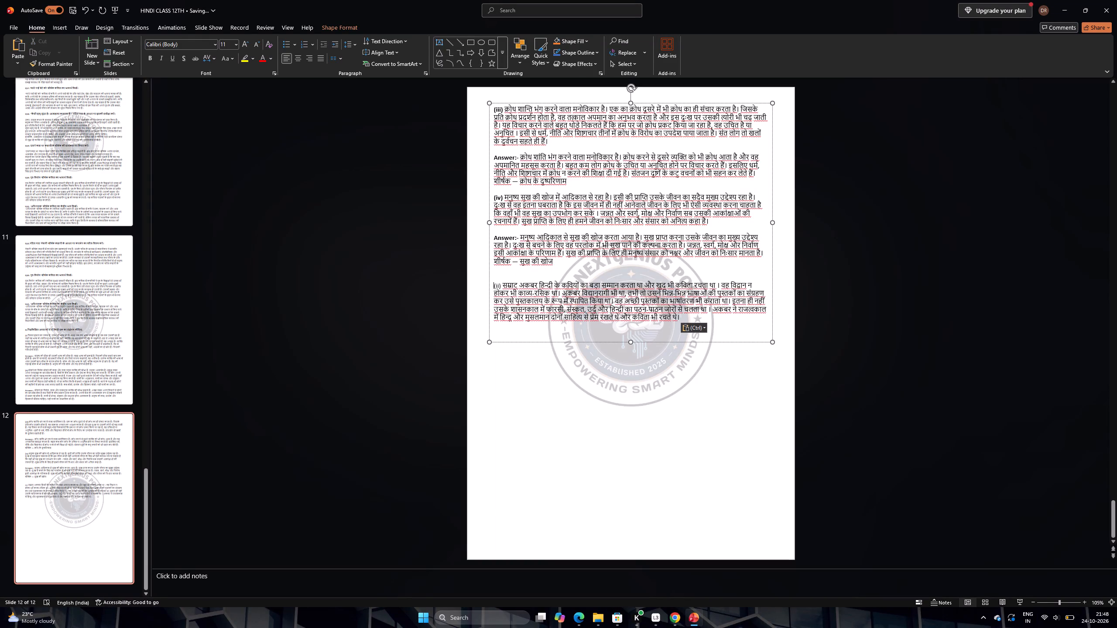
key("BackSpace")
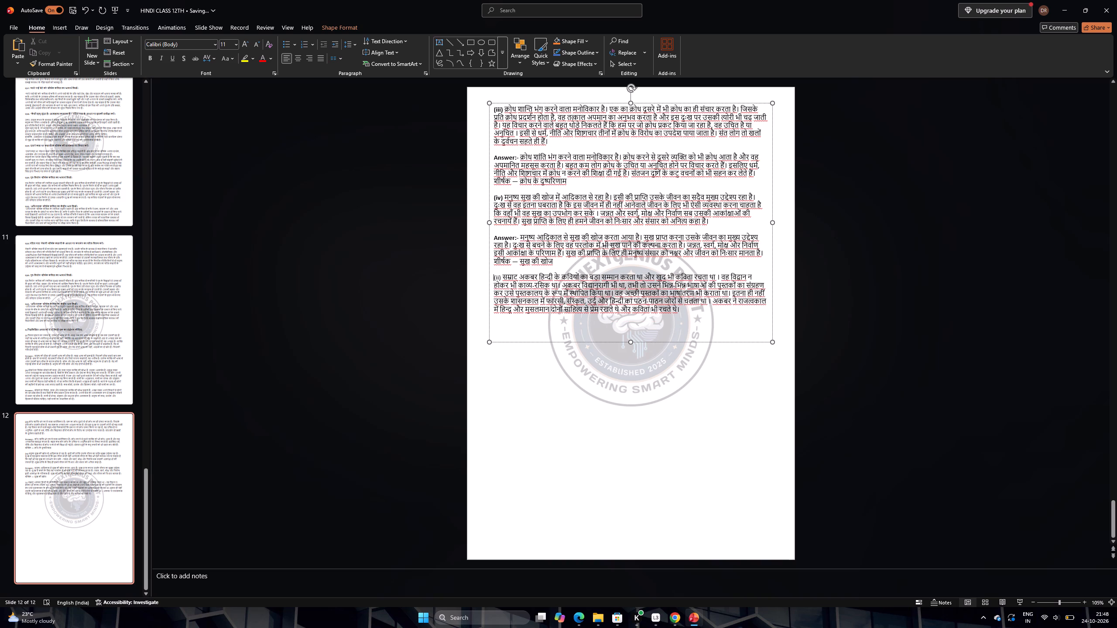
Renumber the pasted अकबर passage as (v), followed by a space.
left_click_drag(500, 279, 494, 278)
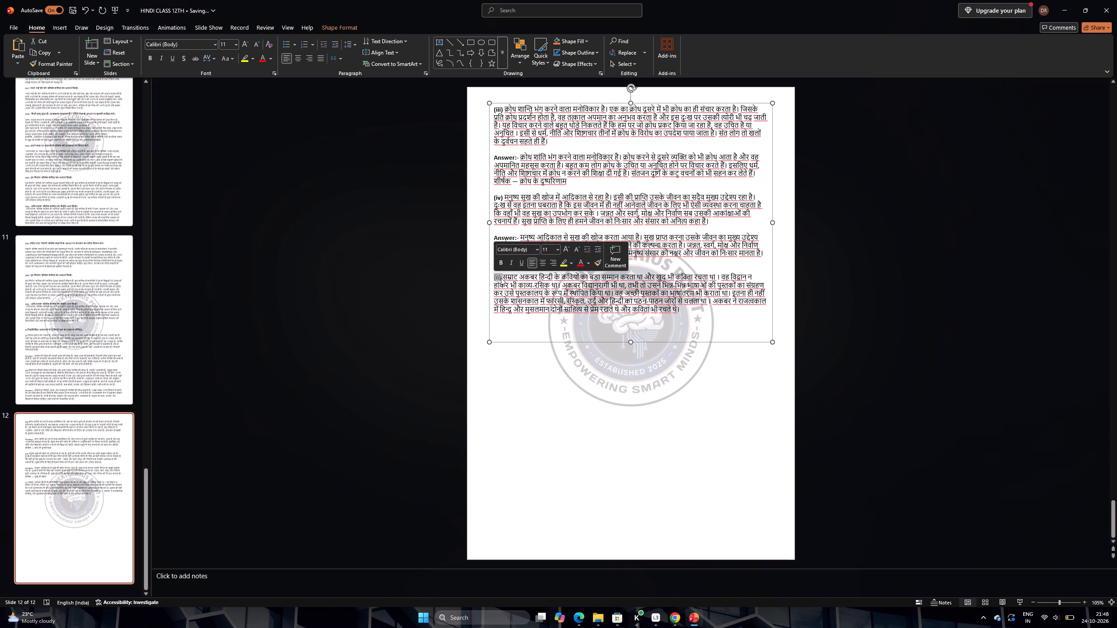
type("(i")
key("BackSpace")
key("v")
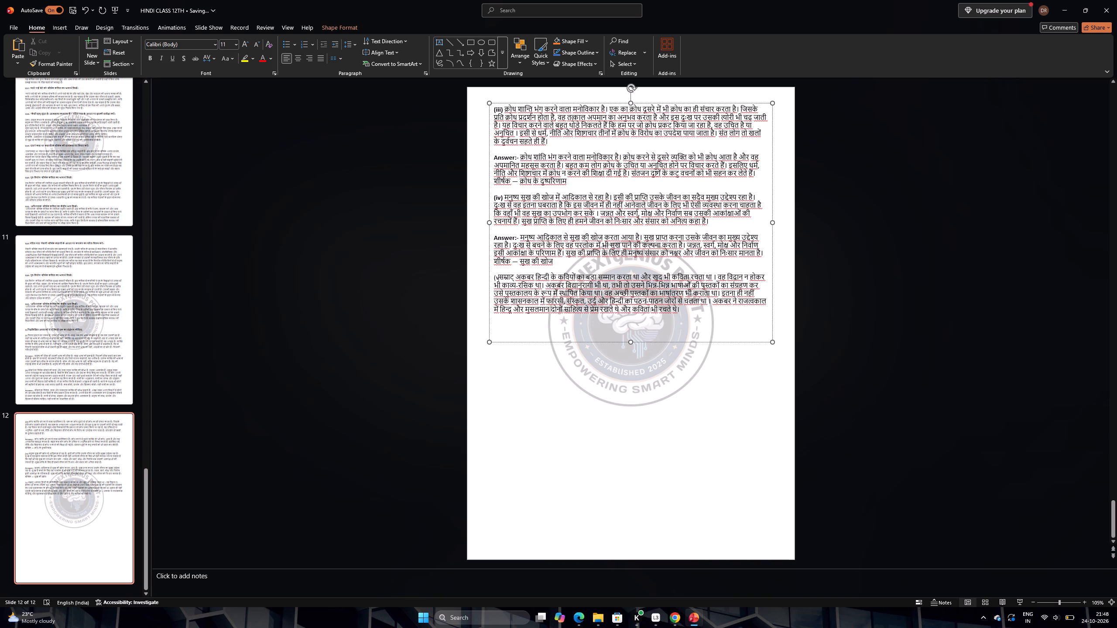
key("shift+parenright")
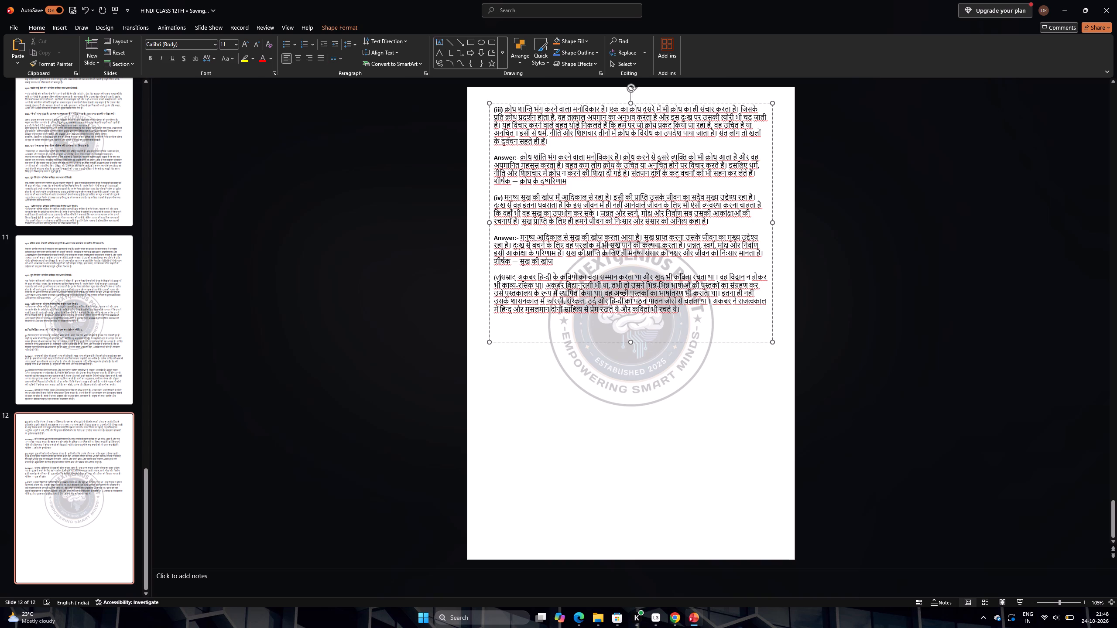
key("space")
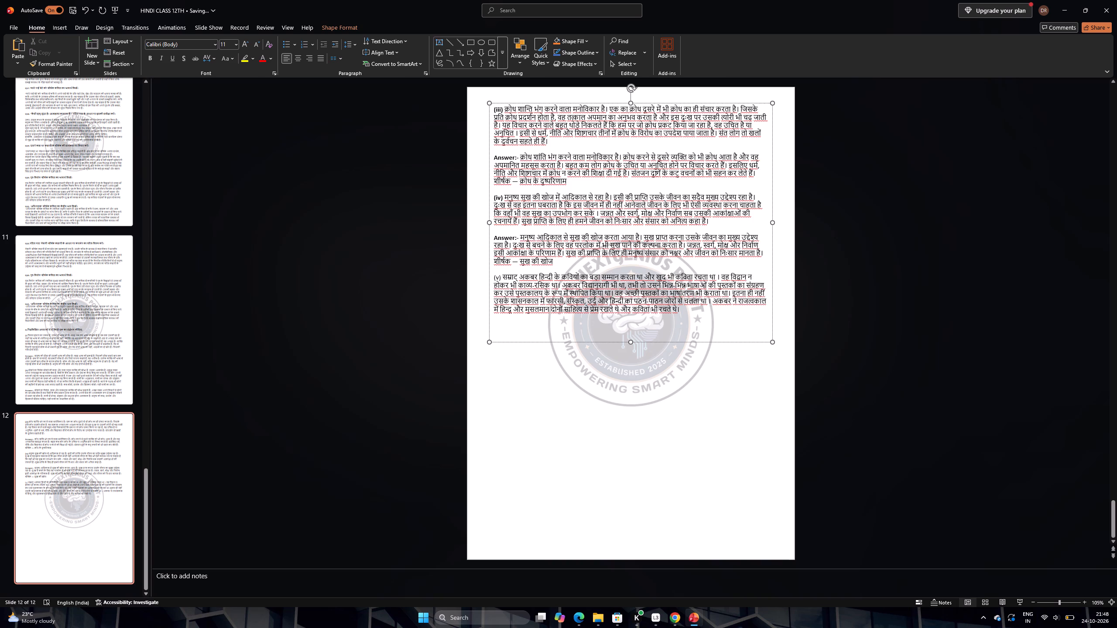
Make the (v) label of the अकबर passage bold and deselect the slide content.
left_click_drag(499, 279, 491, 281)
left_click(502, 277)
left_click_drag(502, 277, 500, 278)
left_click_drag(500, 278, 497, 276)
left_click_drag(497, 276, 495, 277)
left_click(502, 263)
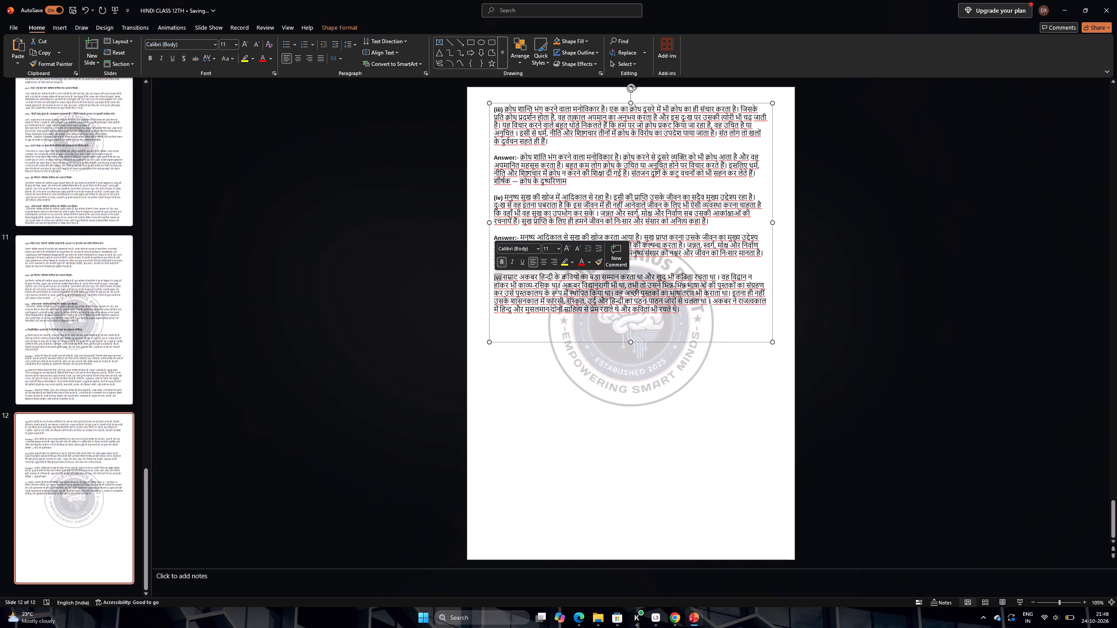
left_click(496, 374)
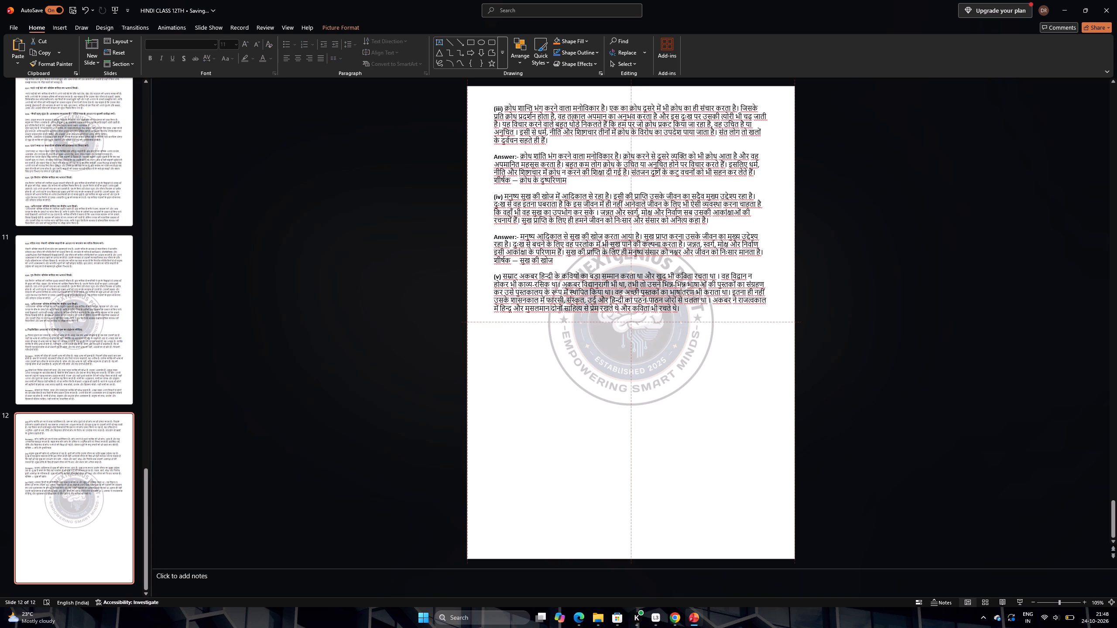
left_click(870, 339)
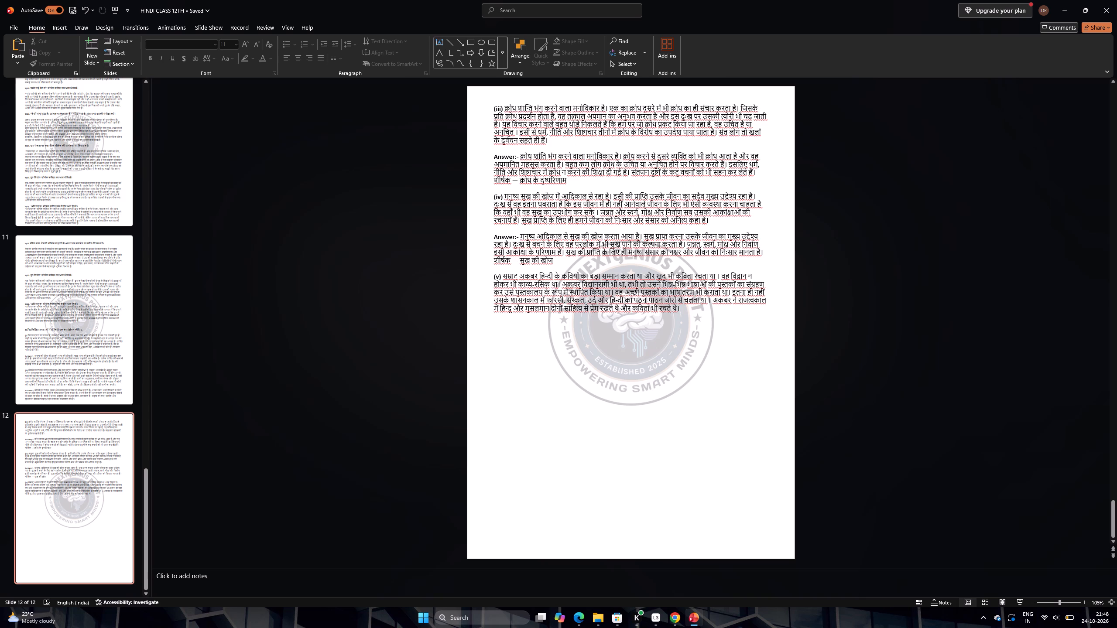
Start a new line after the end of passage (v) in the text box.
left_click(691, 309)
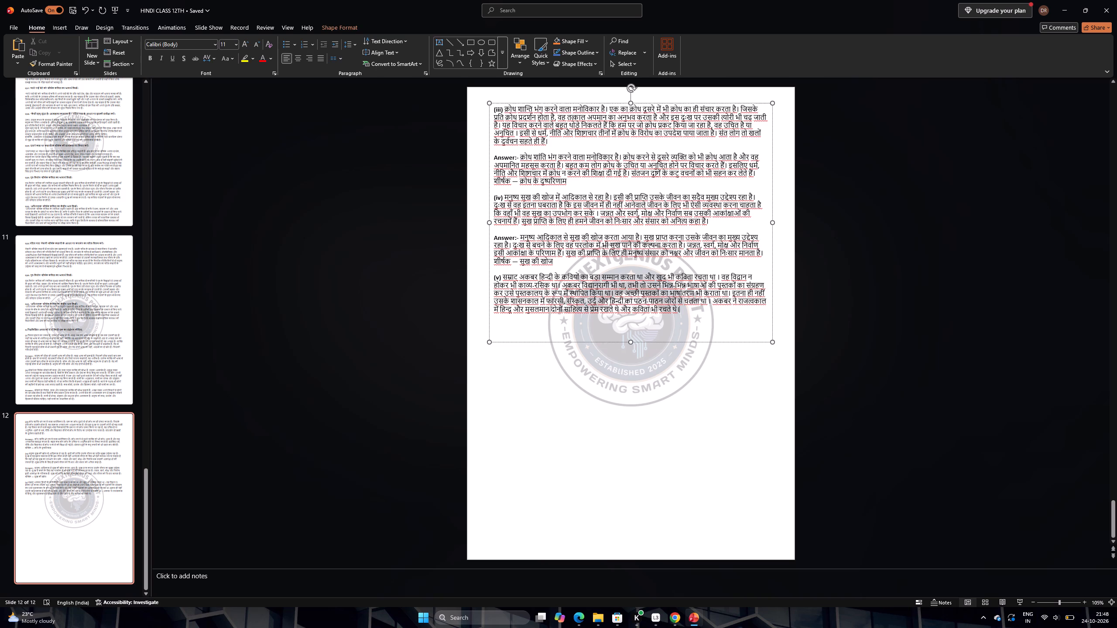
key("Return")
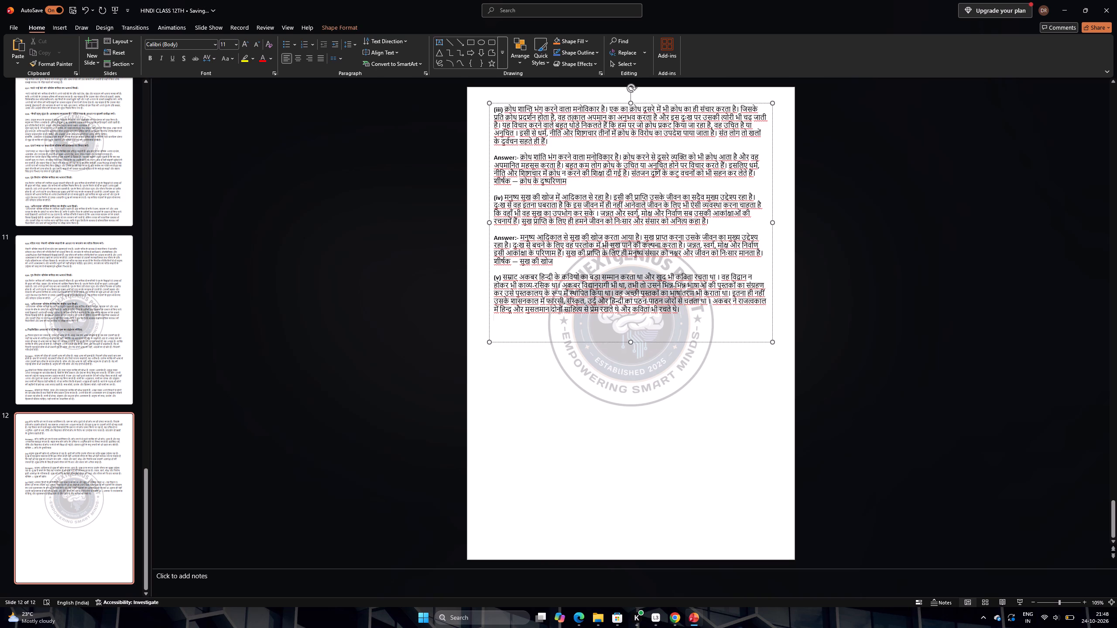
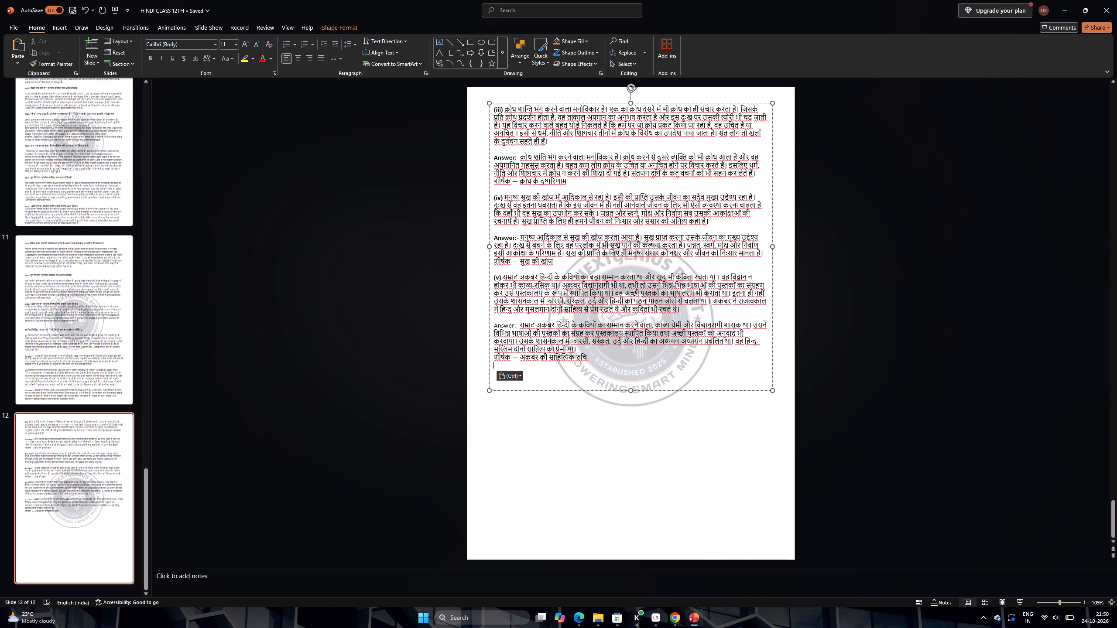
Make the "Answer:-" label of passage (v) bold and deselect the slide content.
left_click_drag(517, 326, 487, 324)
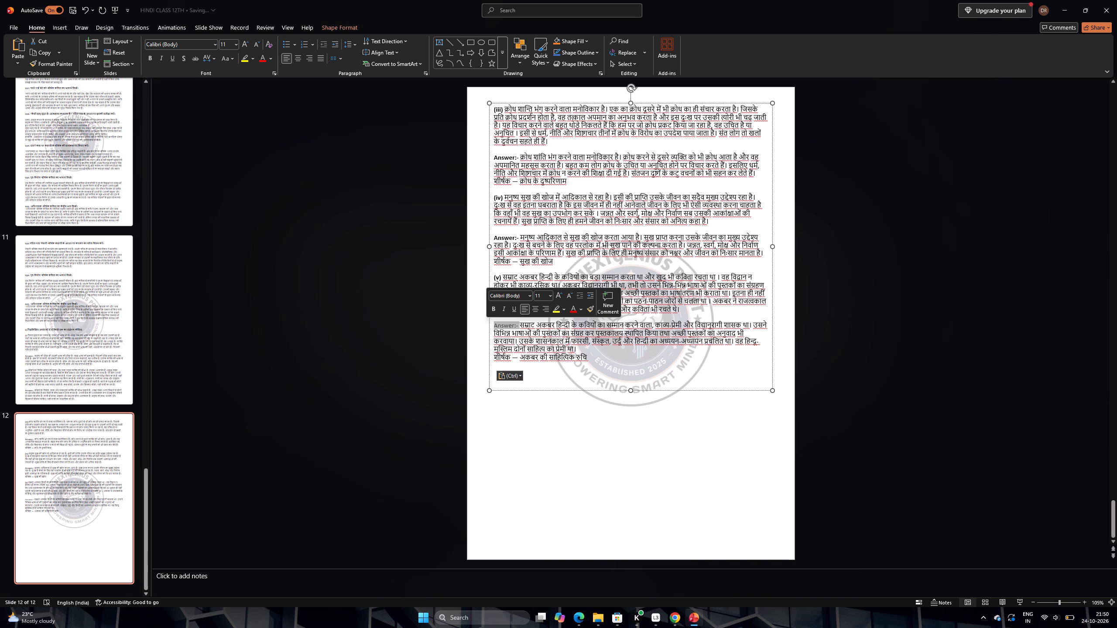
left_click(490, 310)
left_click(473, 348)
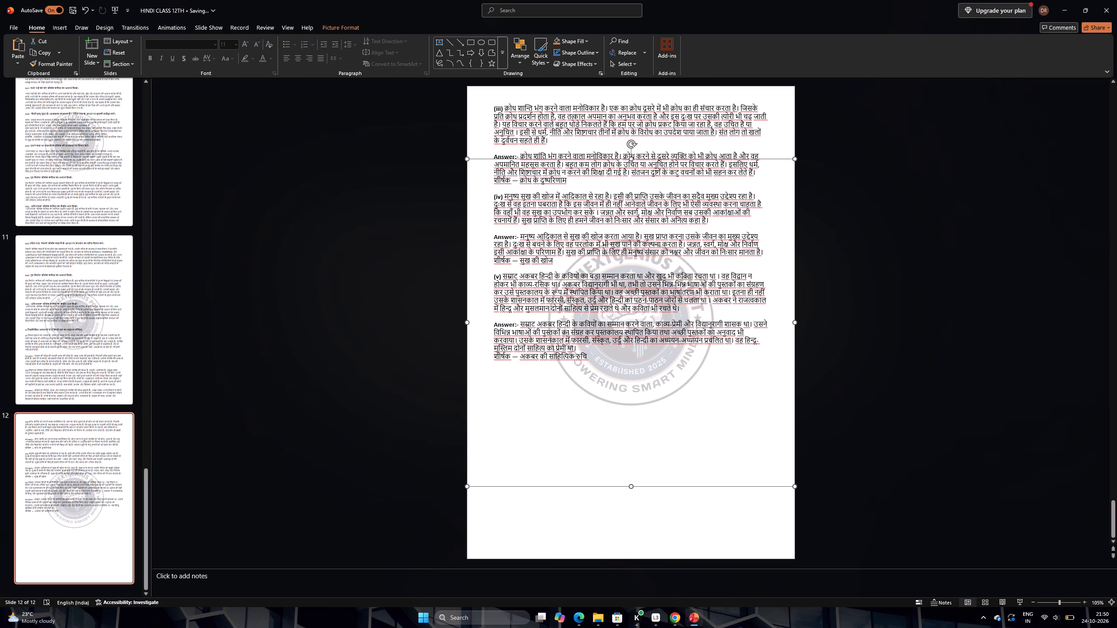
left_click(863, 340)
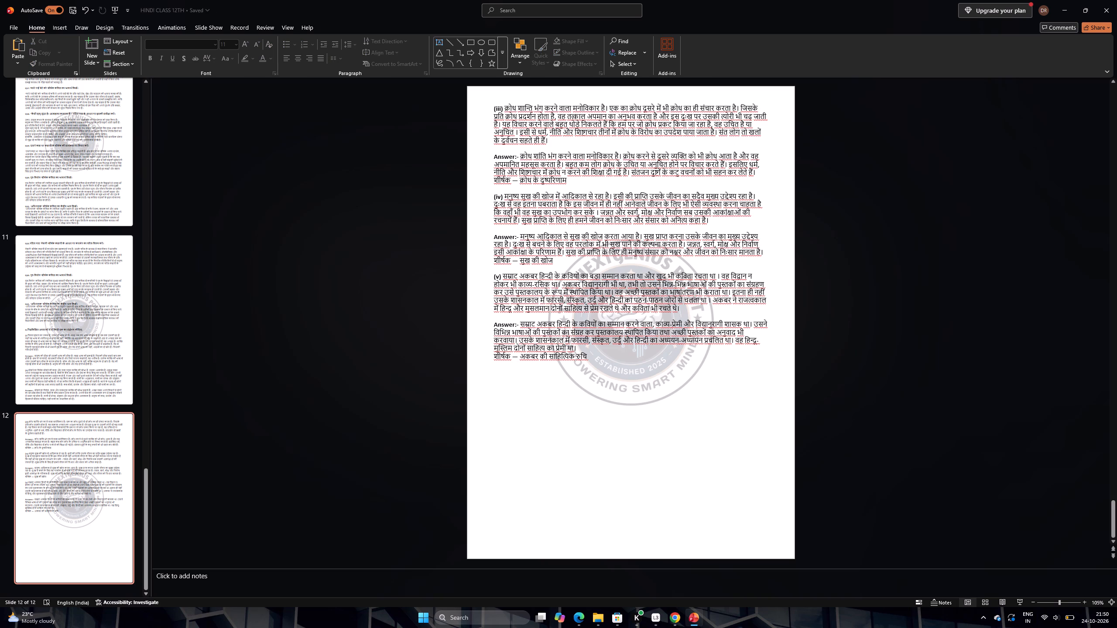
Start a new line below the शीर्षक line that ends the answer to passage (v).
left_click(594, 362)
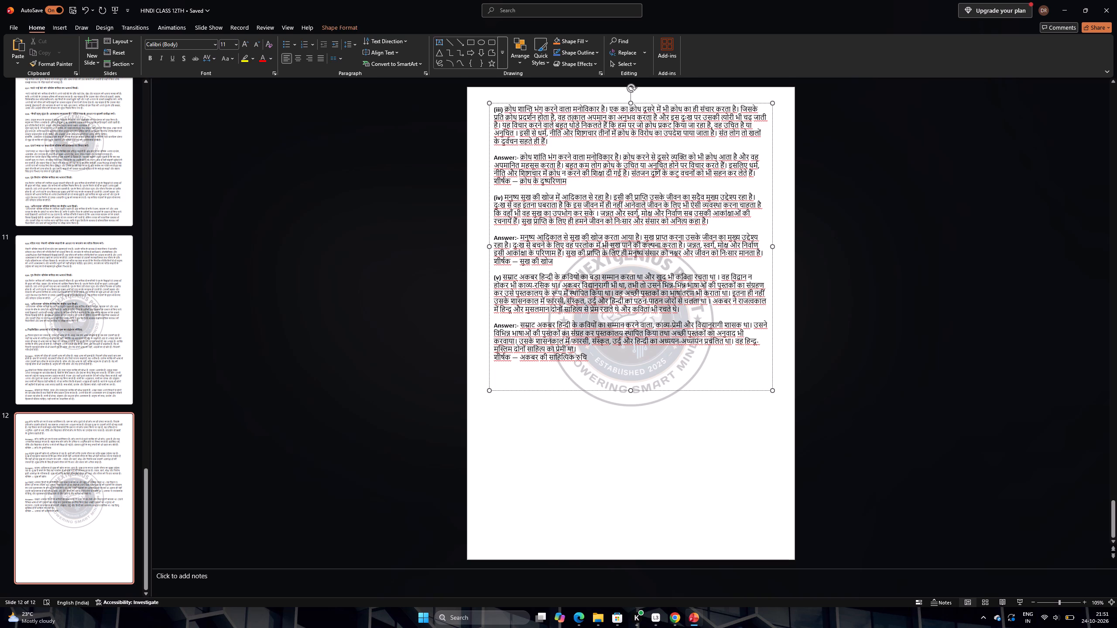
key("Return")
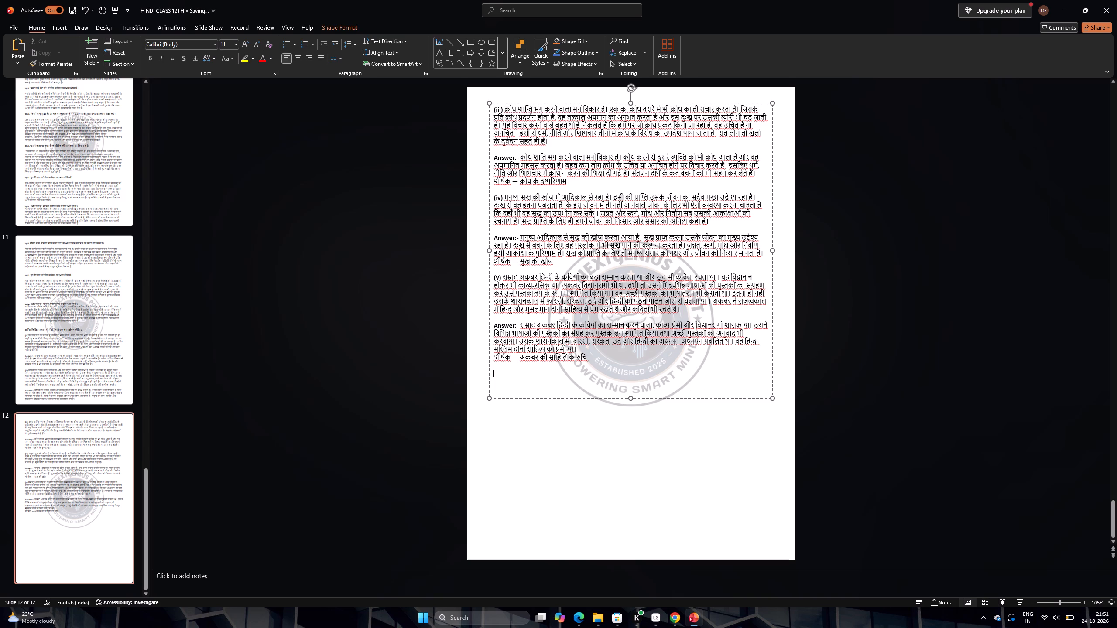
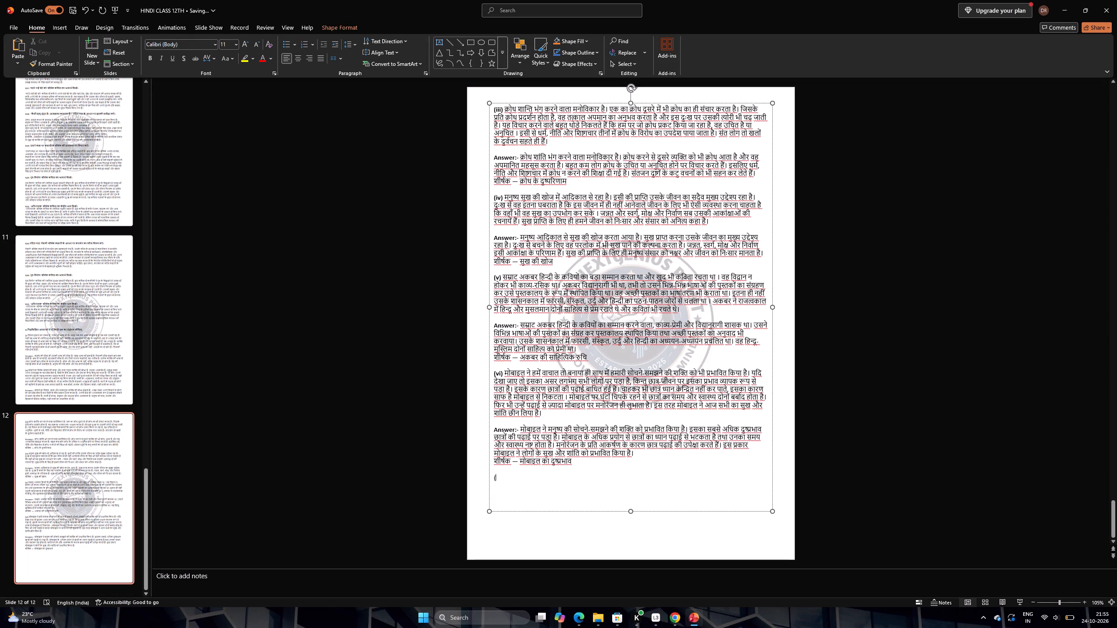
Number a new entry (vii) on slide 12, paste the copied साहस passage after it, and remove the duplicate number pasted with the text.
type("vii)")
key("space")
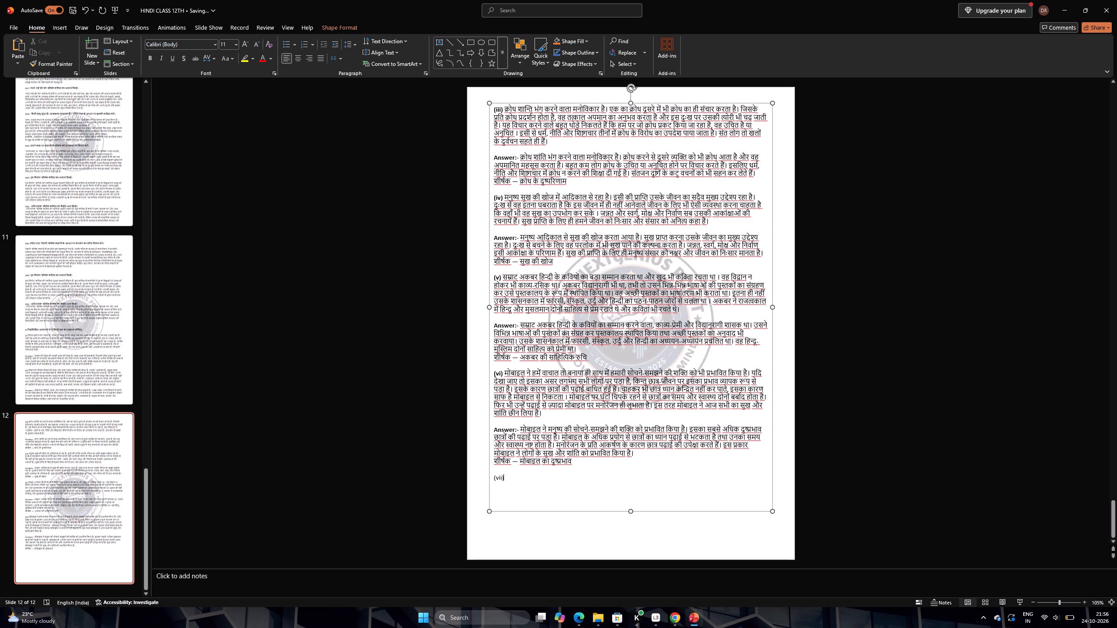
key("ctrl+v")
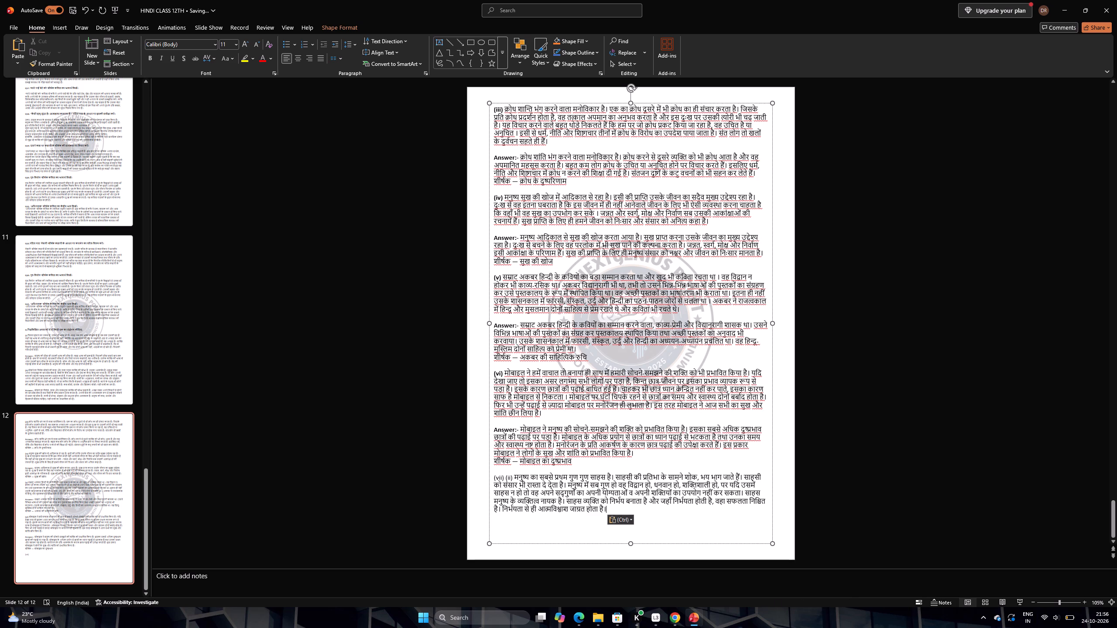
left_click(514, 478)
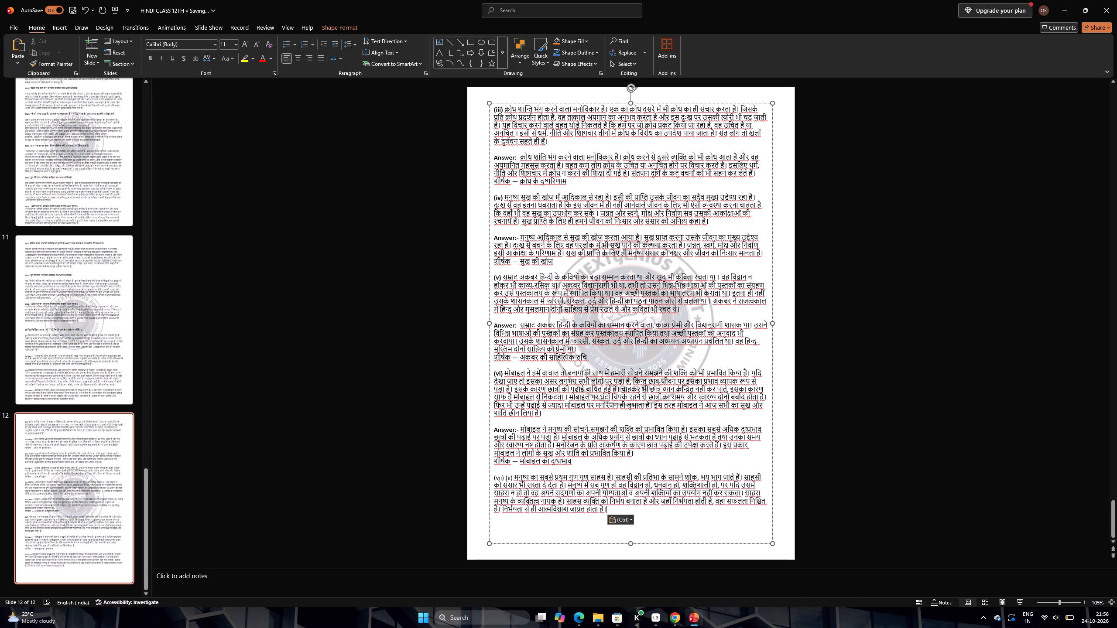
key("BackSpace")
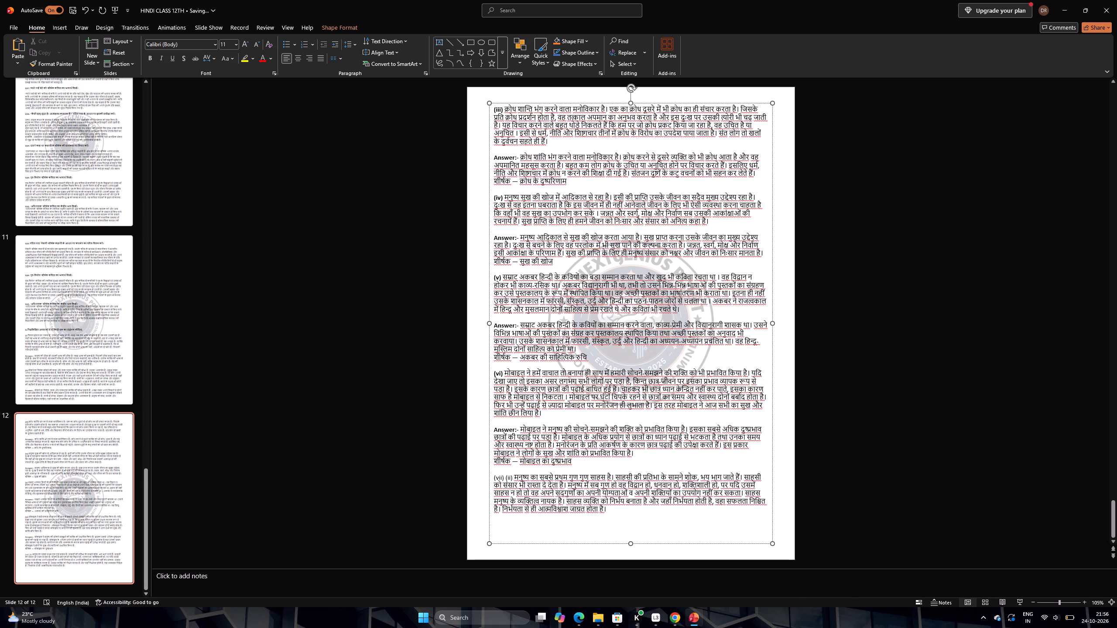
key("BackSpace")
key("BackSpace")
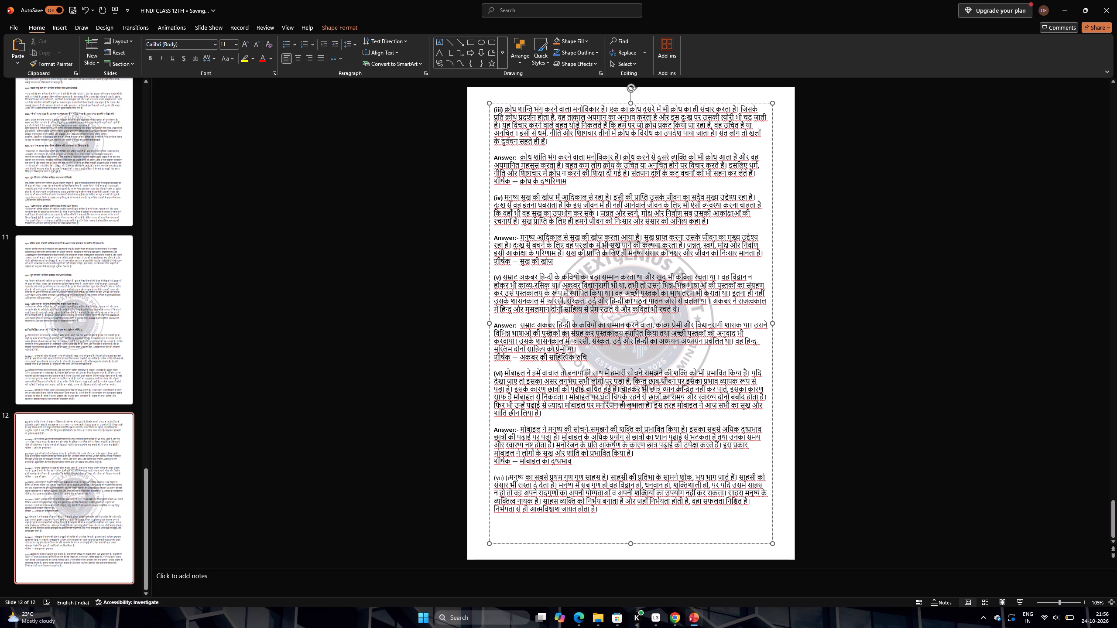
key("BackSpace")
key("BackSpace")
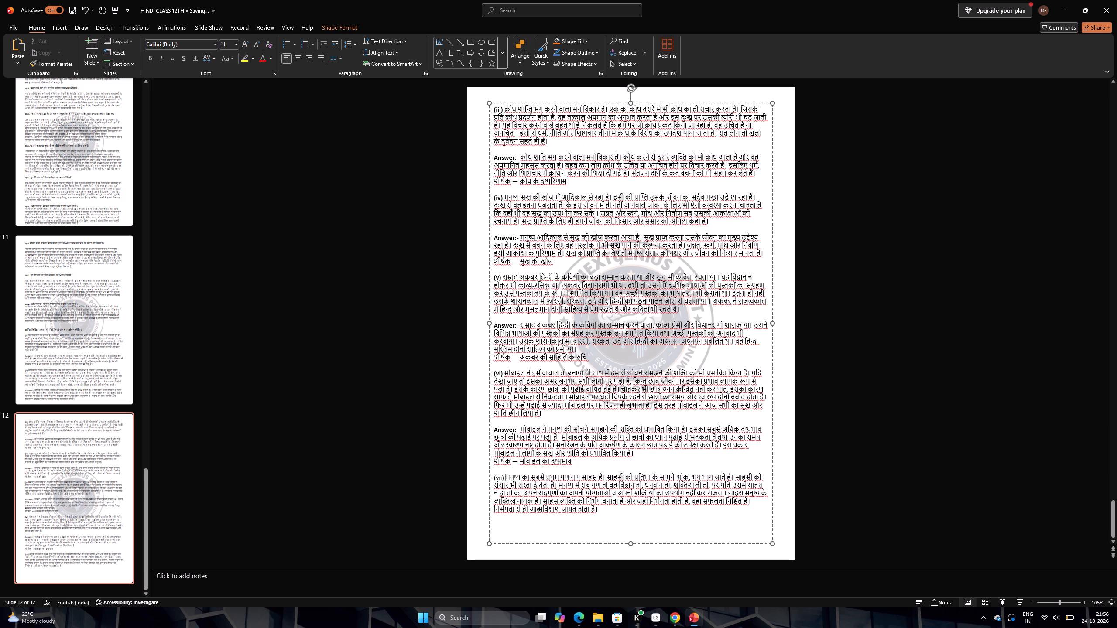
Make the (vii) number in front of the साहस passage bold.
left_click_drag(503, 479, 497, 479)
left_click_drag(497, 479, 495, 478)
left_click(498, 464)
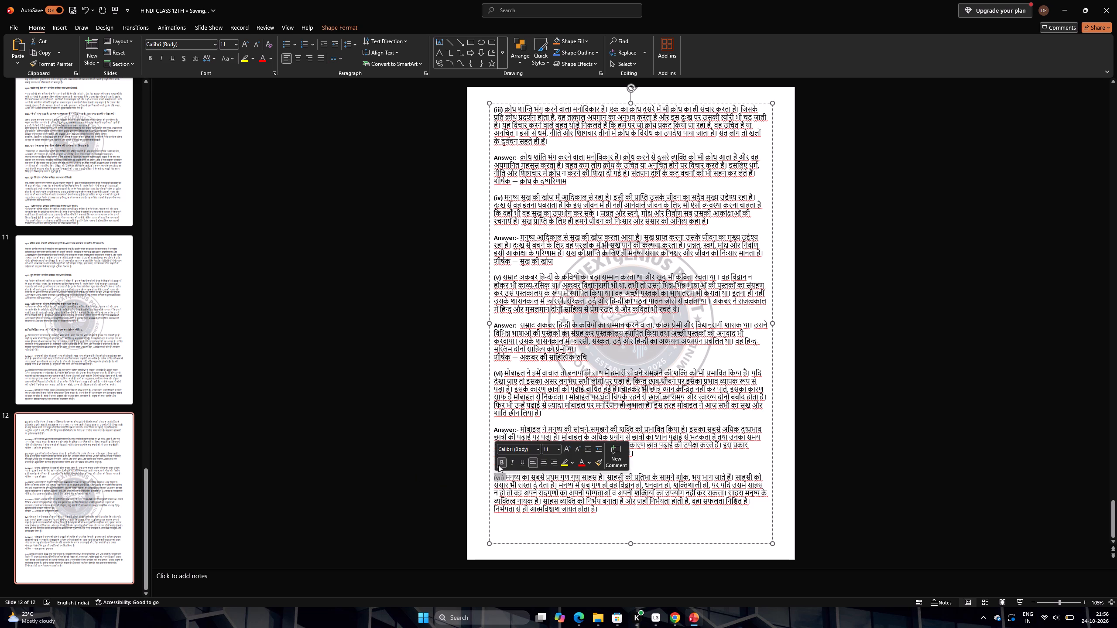
left_click(901, 463)
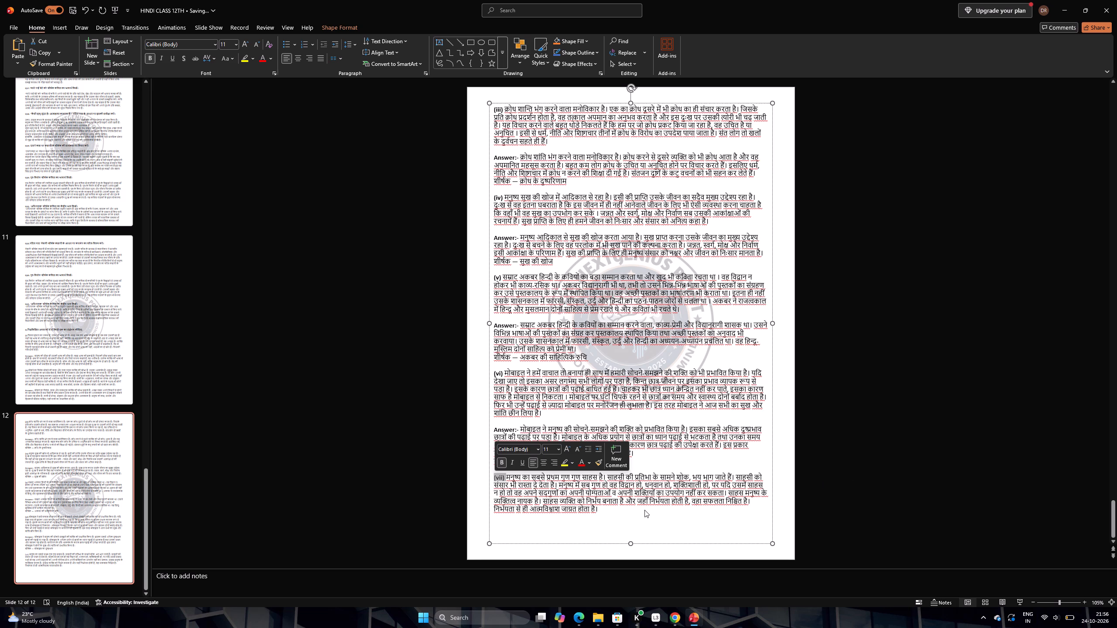
left_click(835, 444)
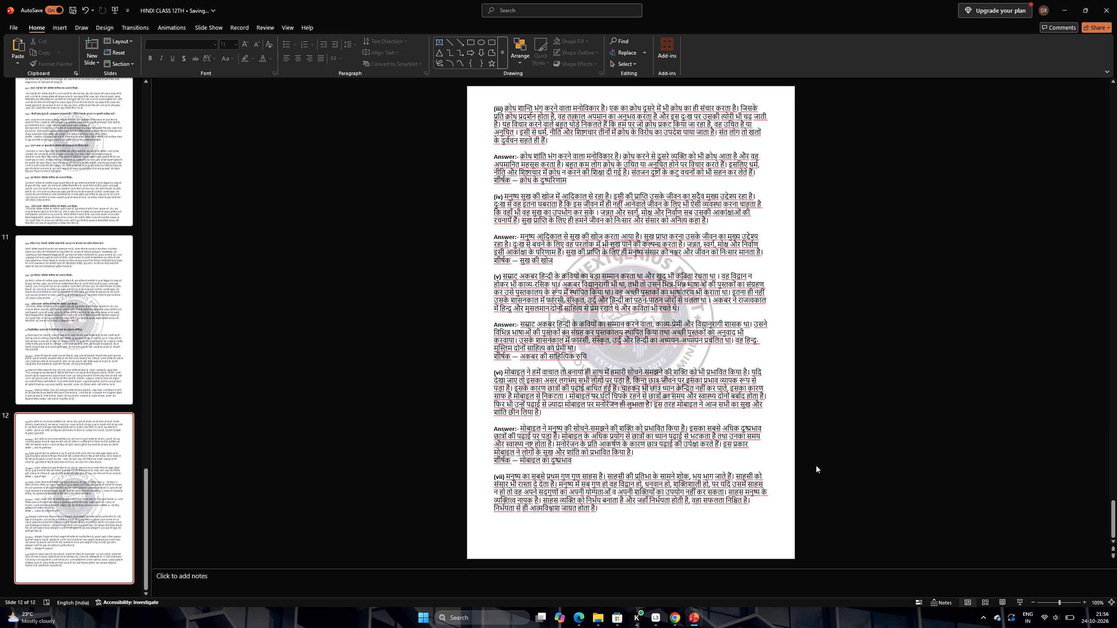
Add an "Answer:" label on a new line below passage (vii), leaving a blank line between them.
left_click(626, 513)
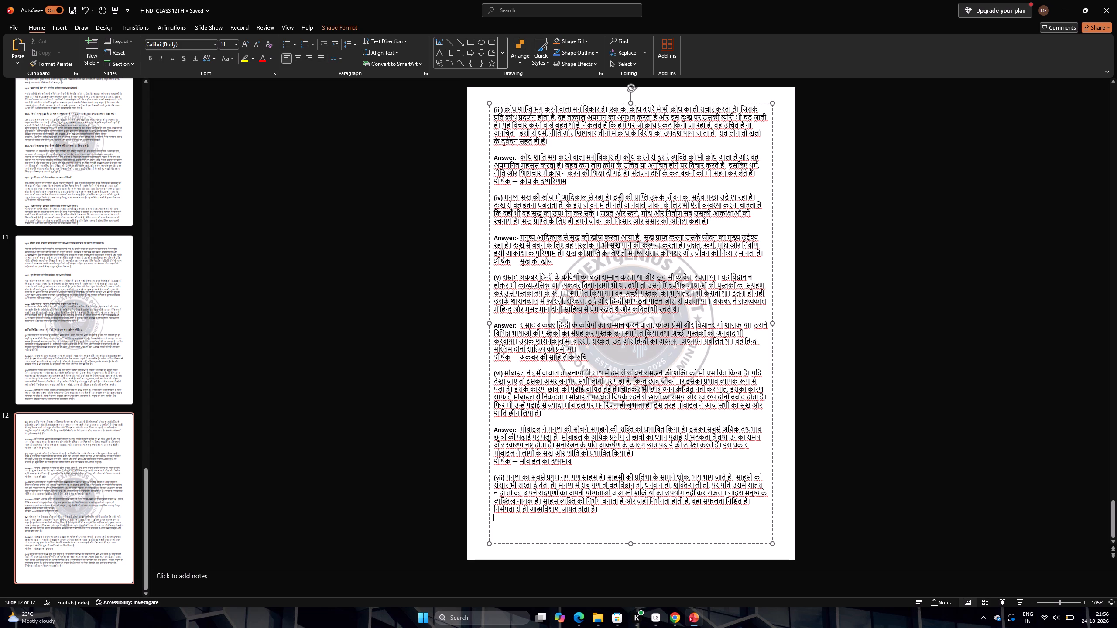
key("Return")
type("nswer")
type(":")
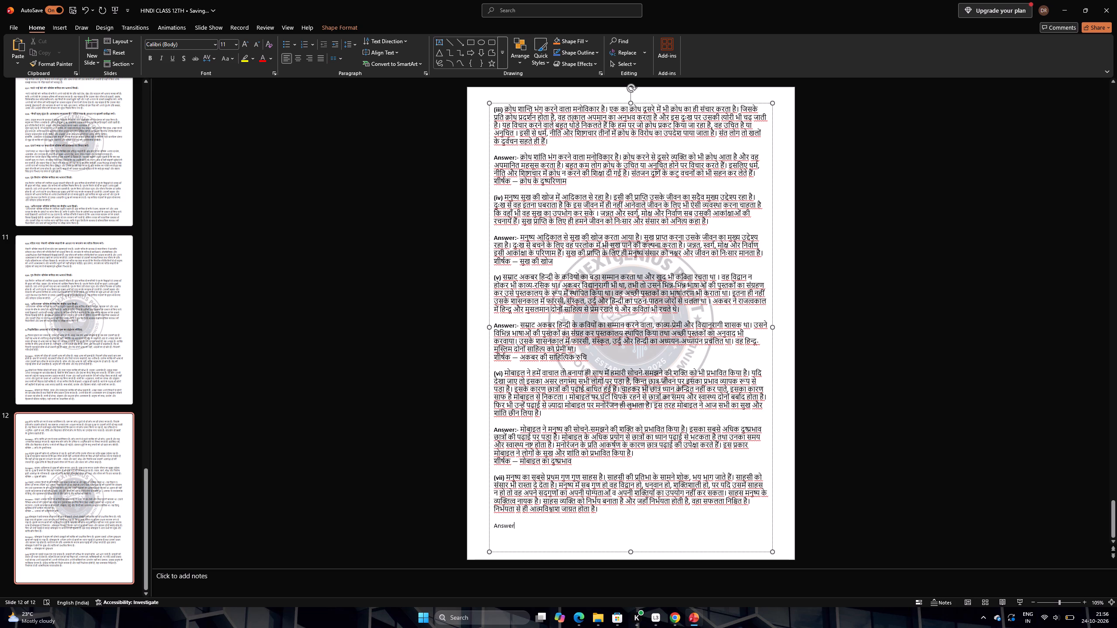
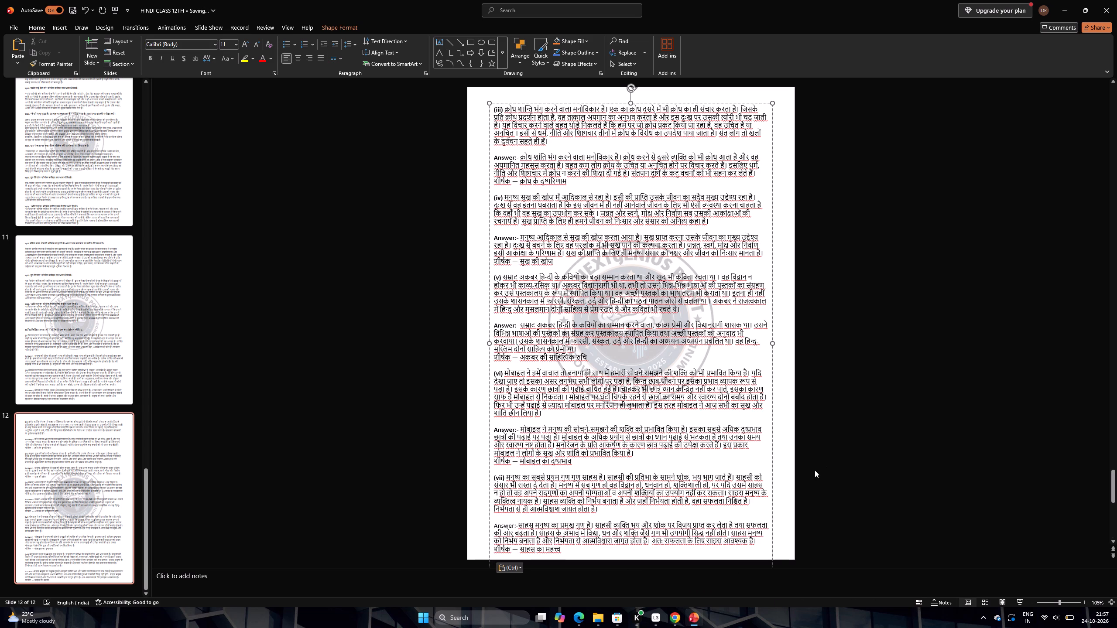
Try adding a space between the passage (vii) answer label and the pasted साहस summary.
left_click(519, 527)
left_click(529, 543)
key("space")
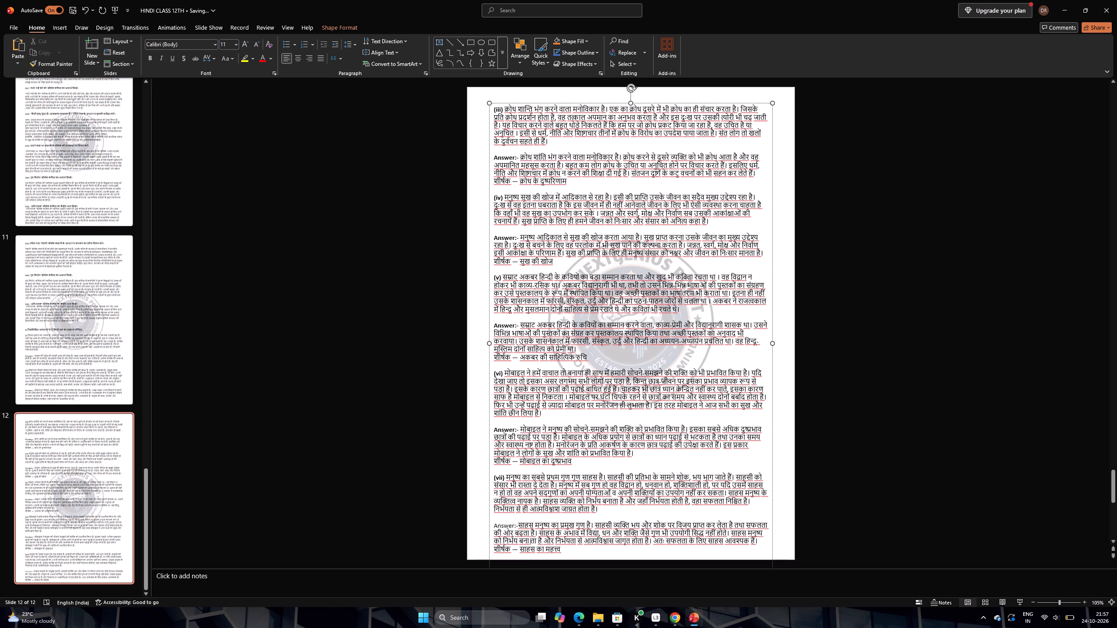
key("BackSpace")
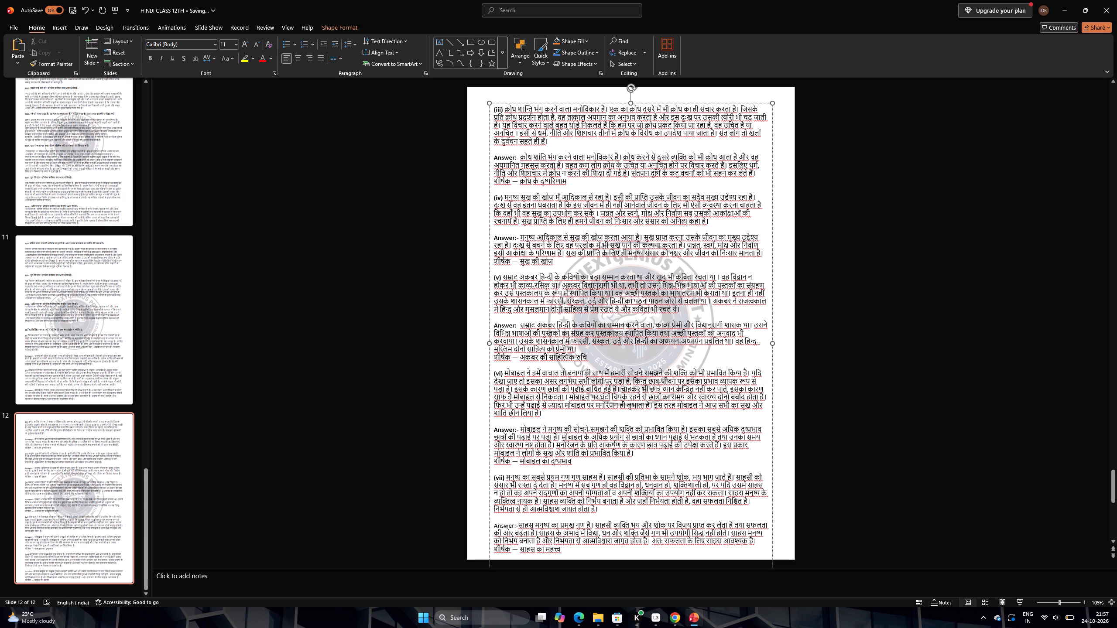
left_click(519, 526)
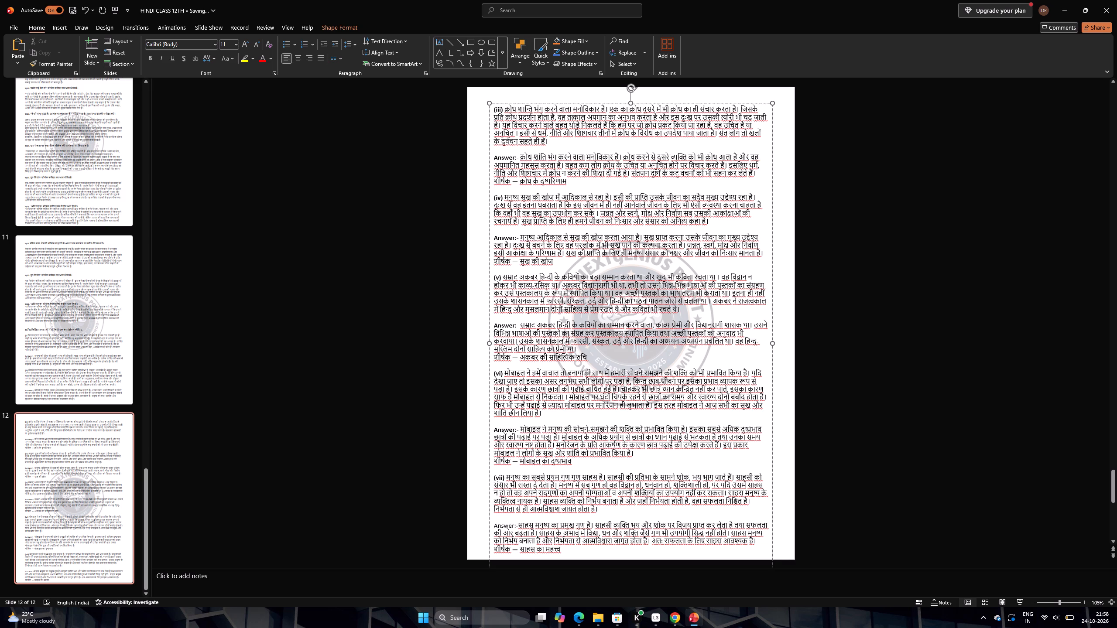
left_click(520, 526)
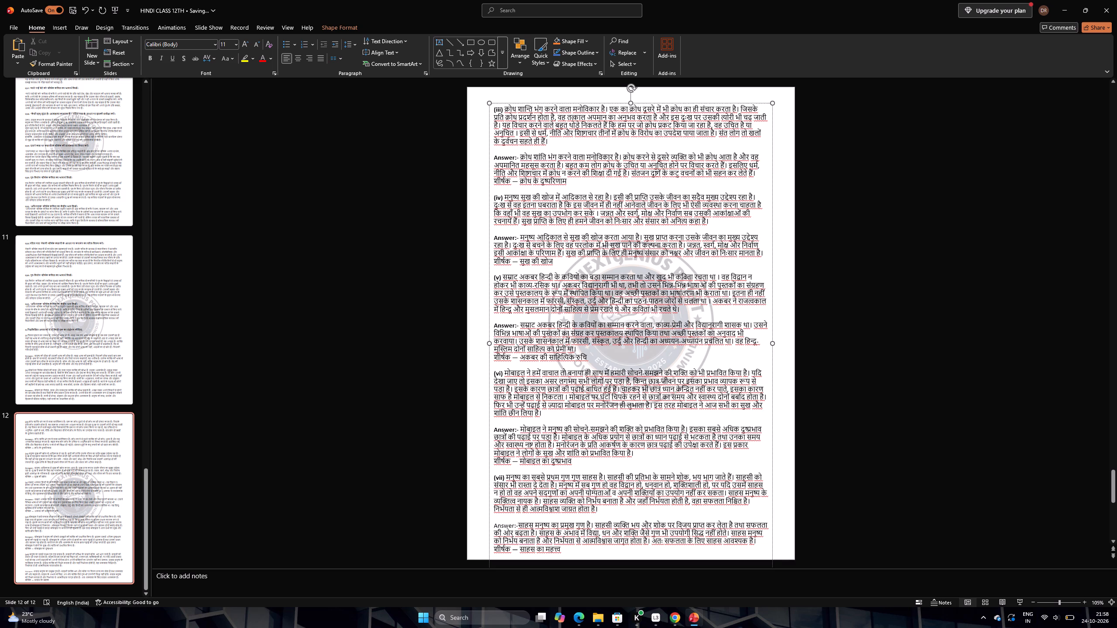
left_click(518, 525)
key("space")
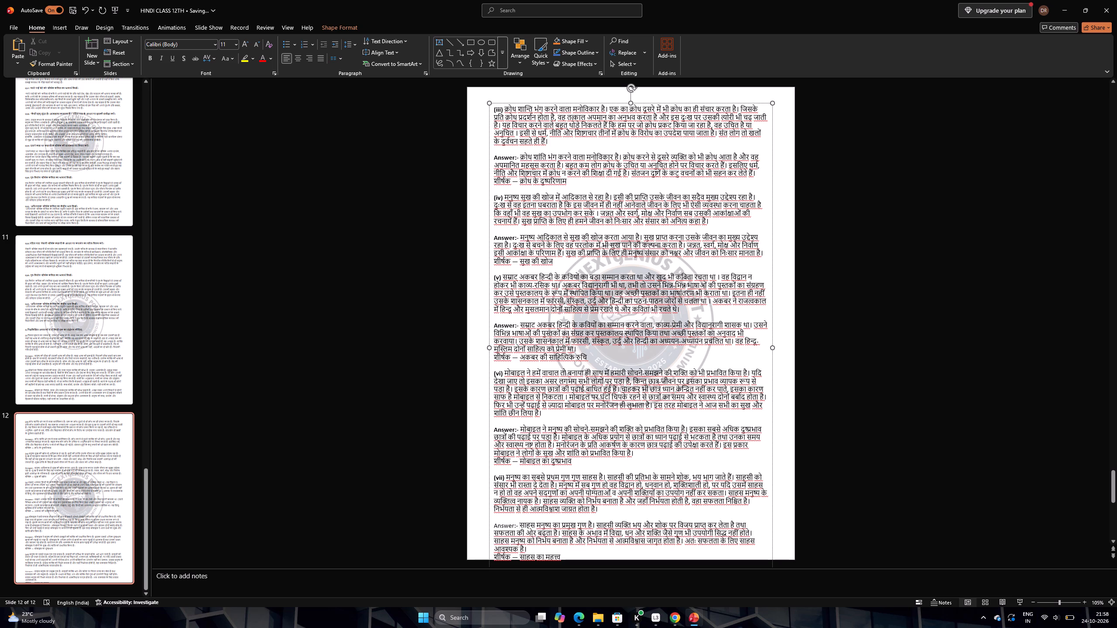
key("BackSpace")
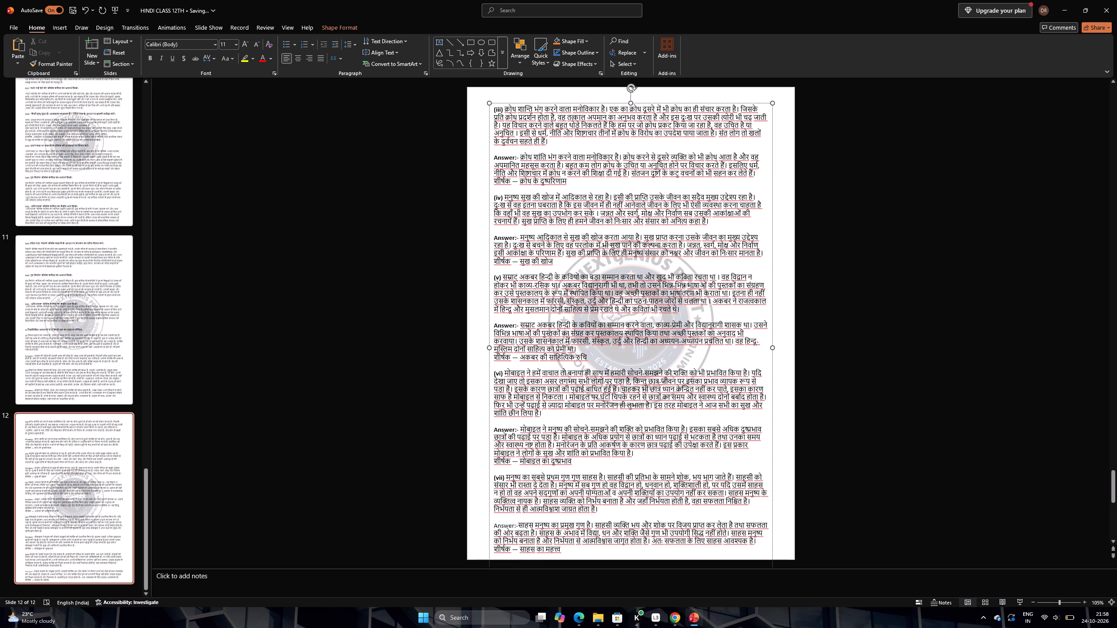
Make the "Answer:-" label below passage (vii) bold and deselect the text box.
left_click_drag(517, 527, 498, 526)
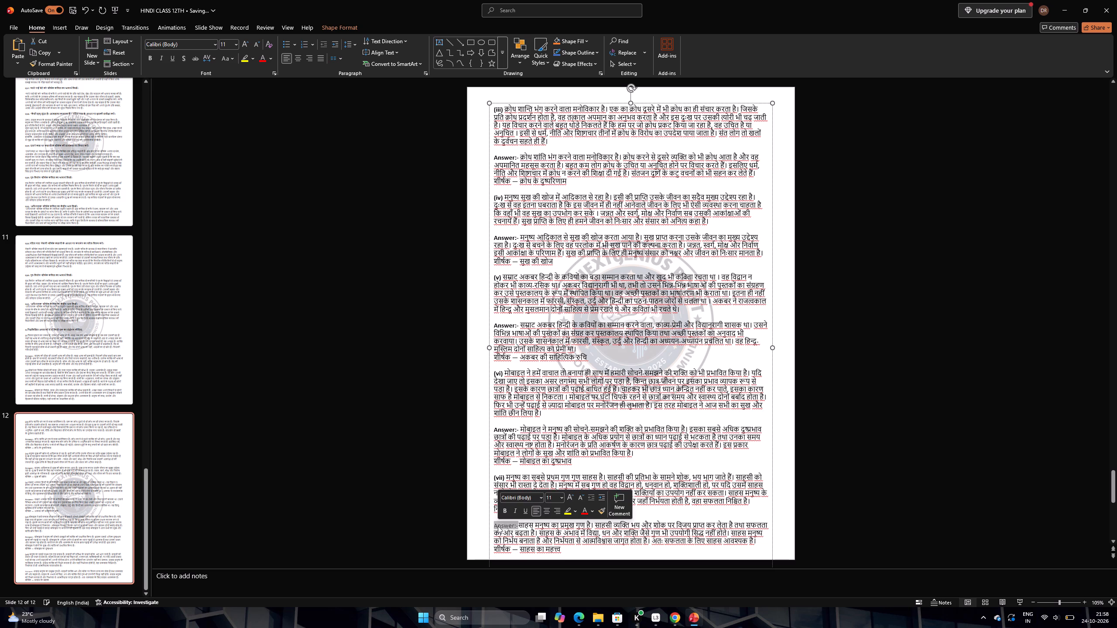
left_click(503, 510)
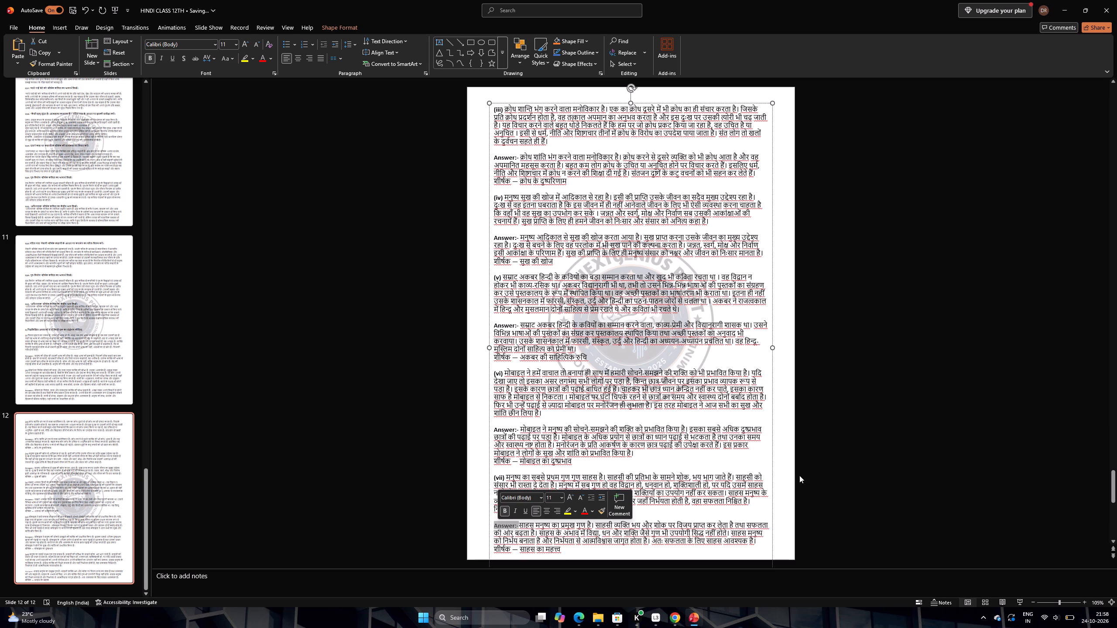
left_click(800, 476)
left_click(818, 481)
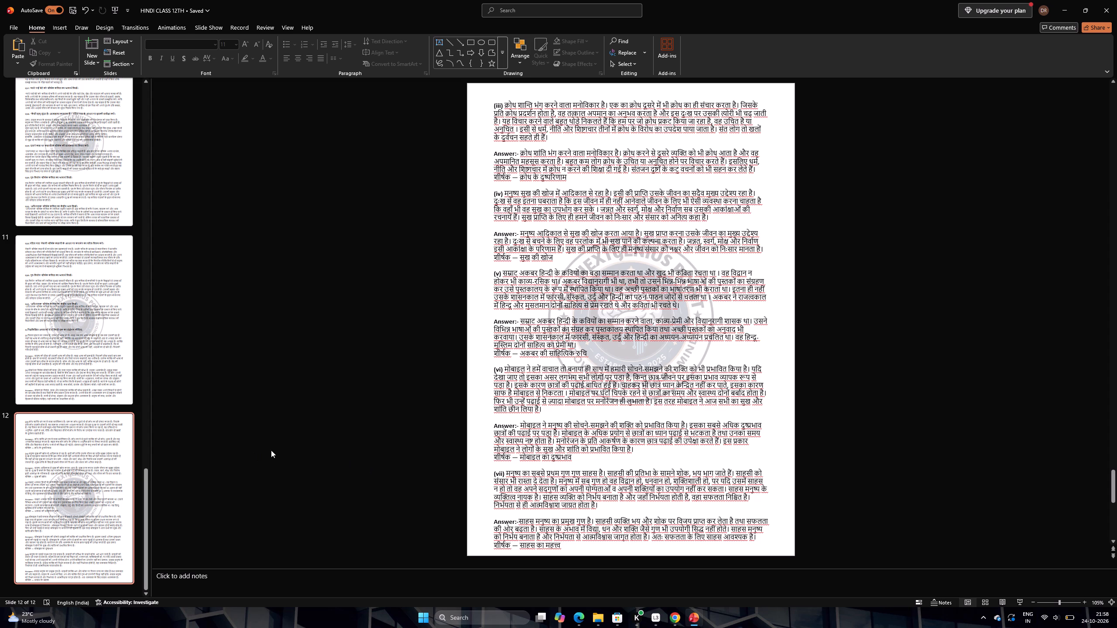
Duplicate slide 12 as the base for a new slide 13.
right_click(81, 459)
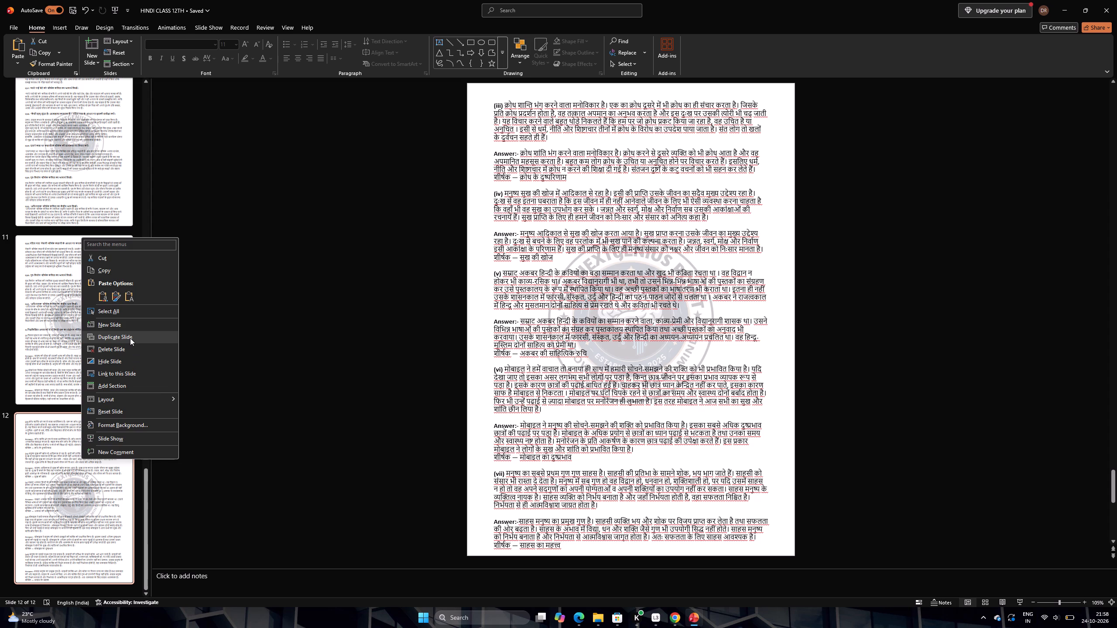
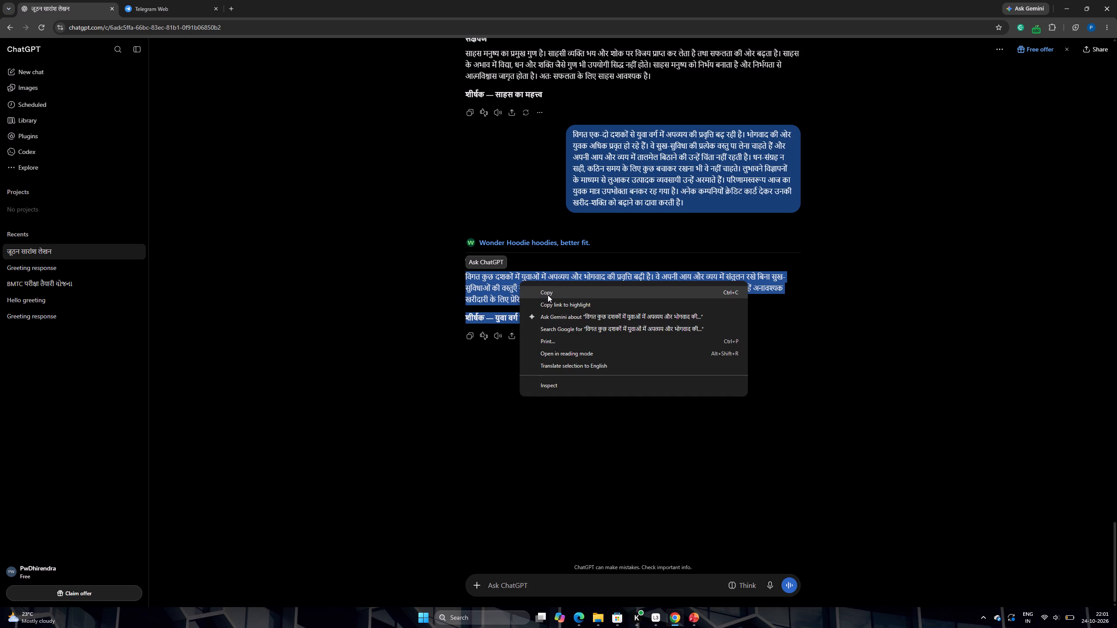
In PowerPoint, replace the old क्रोध answer and शीर्षक under passage (viii) on slide 13 with the copied संक्षेपण and शीर्षक.
left_click(699, 616)
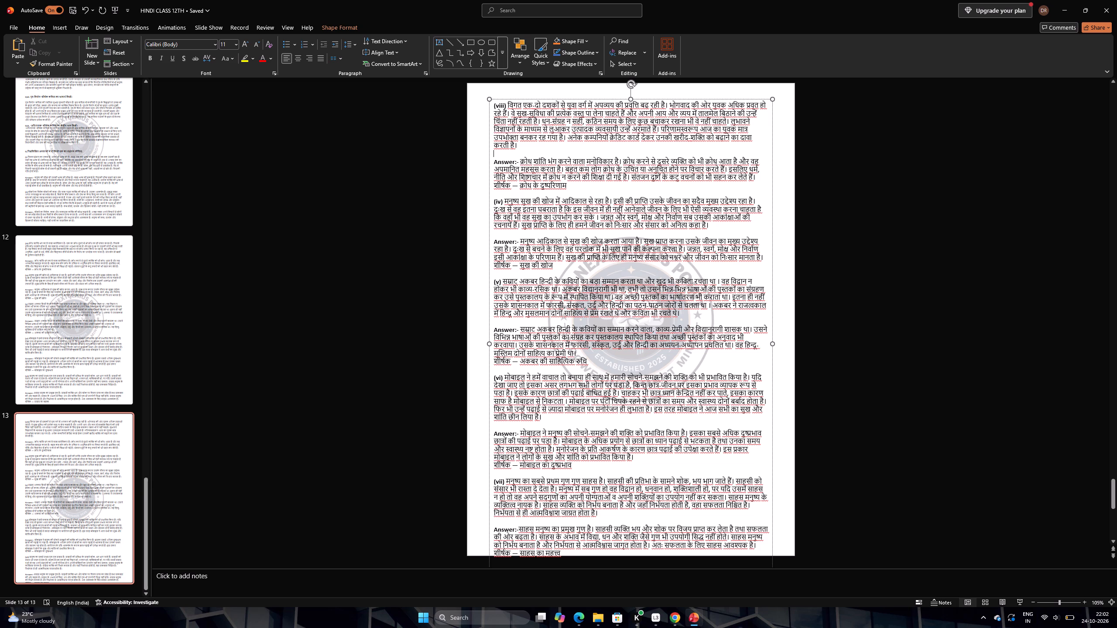
left_click_drag(521, 161, 555, 181)
left_click_drag(555, 181, 565, 185)
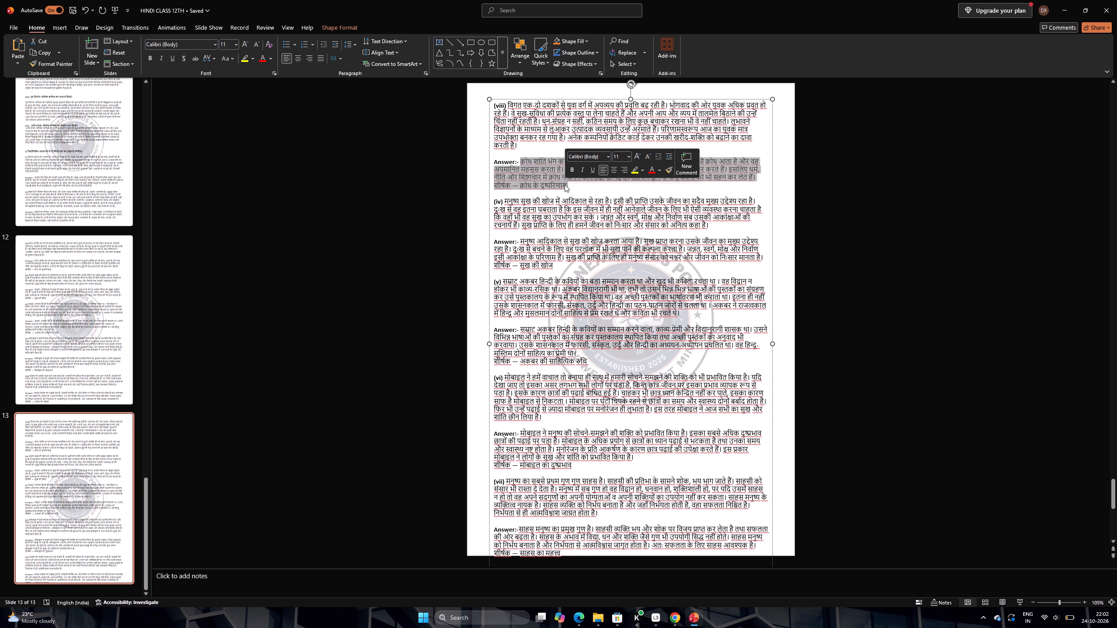
key("ctrl+v")
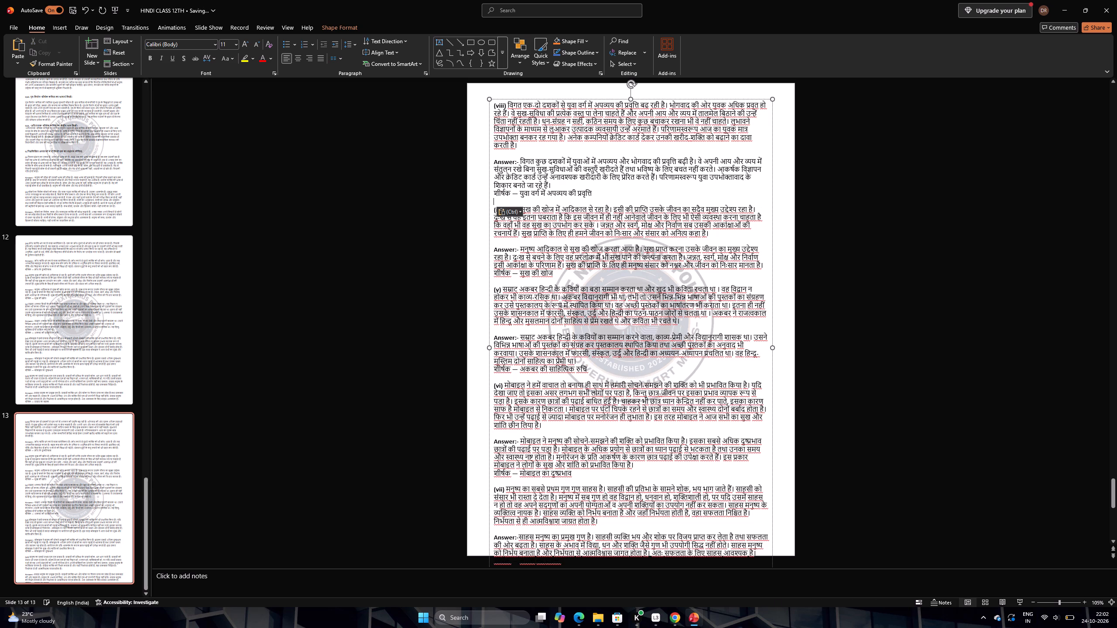
Delete the leftover passages (iv) and (v) with their answers, plus the text of passage (vi), from slide 13.
left_click(492, 226)
left_click(551, 258)
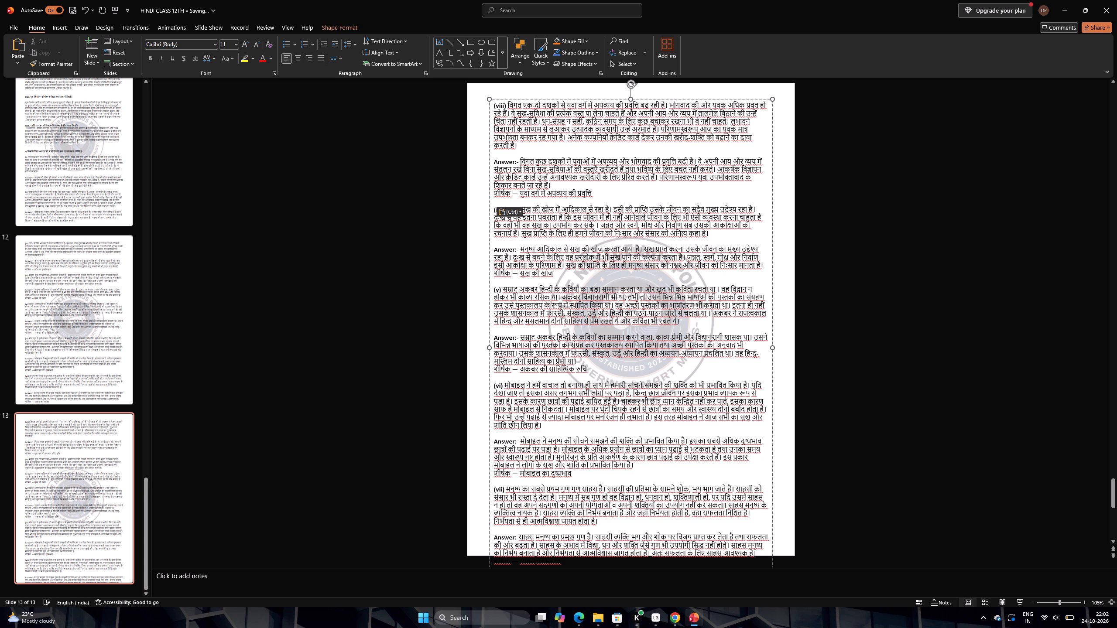
left_click(835, 208)
left_click_drag(494, 209, 598, 307)
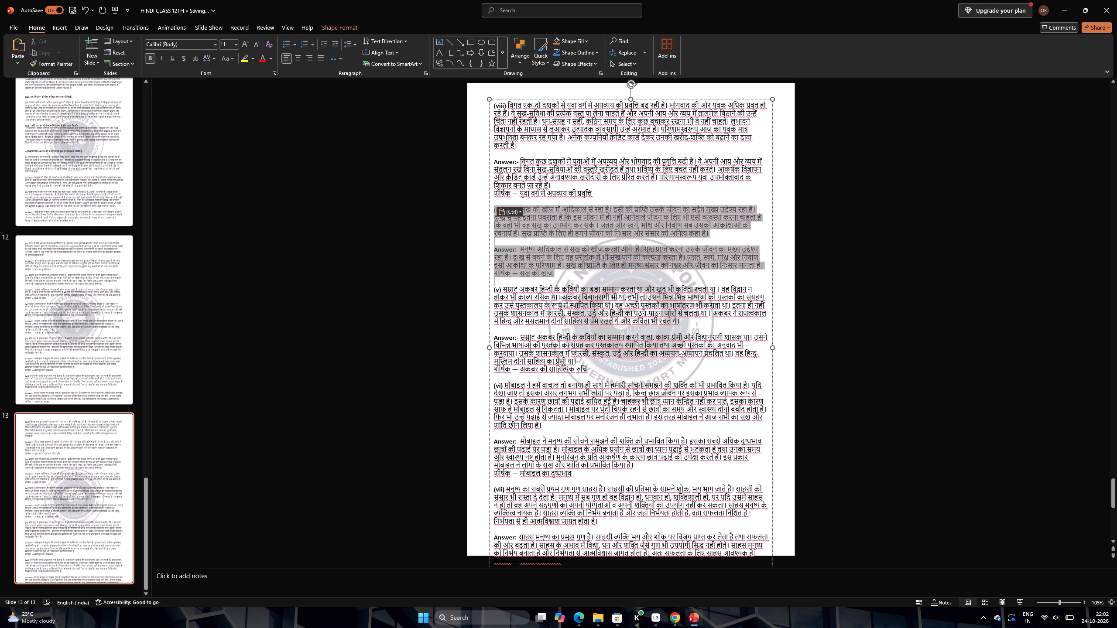
left_click_drag(598, 307, 646, 423)
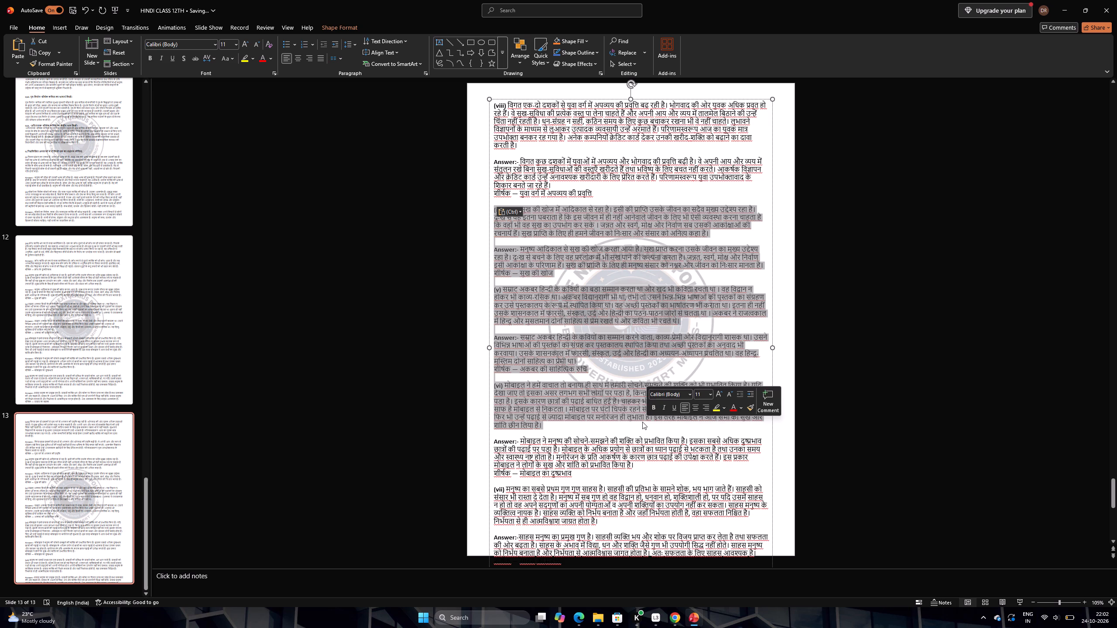
key("BackSpace")
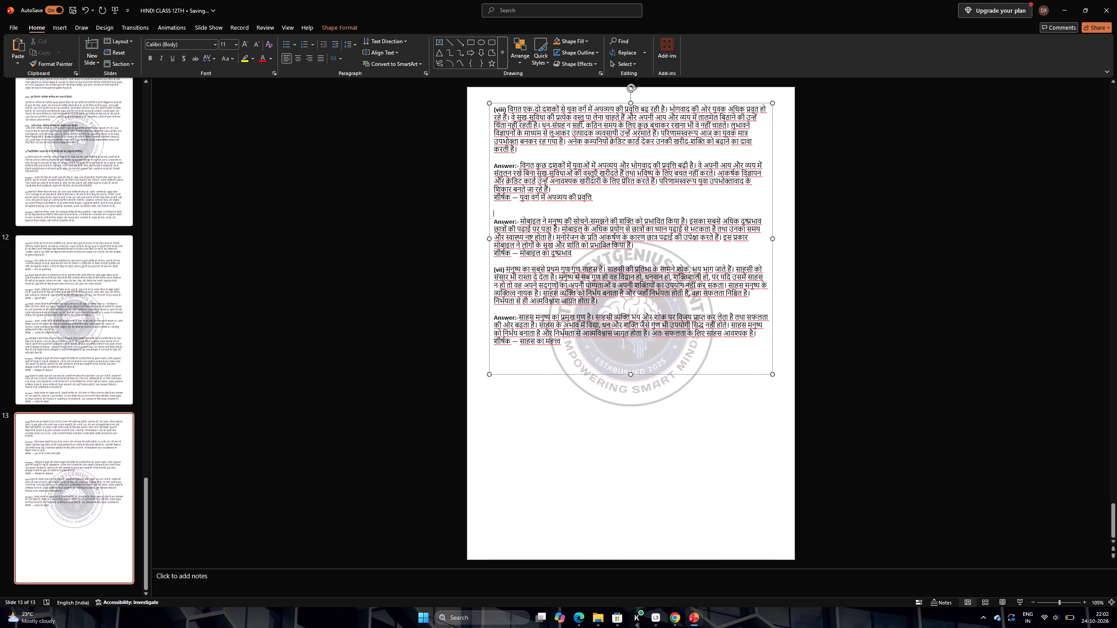
left_click(852, 355)
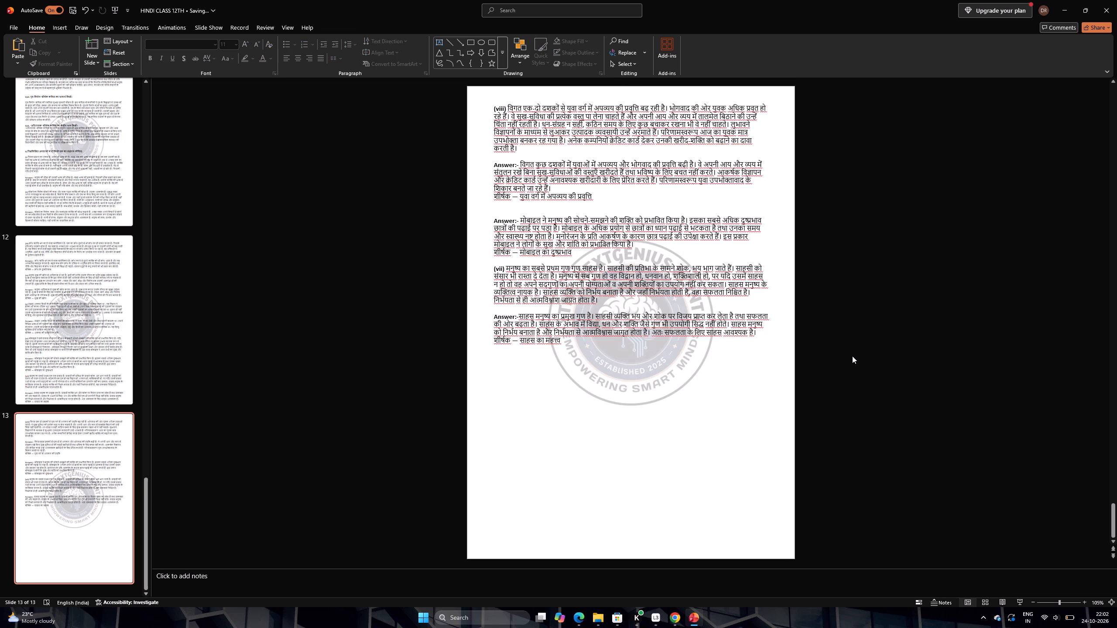